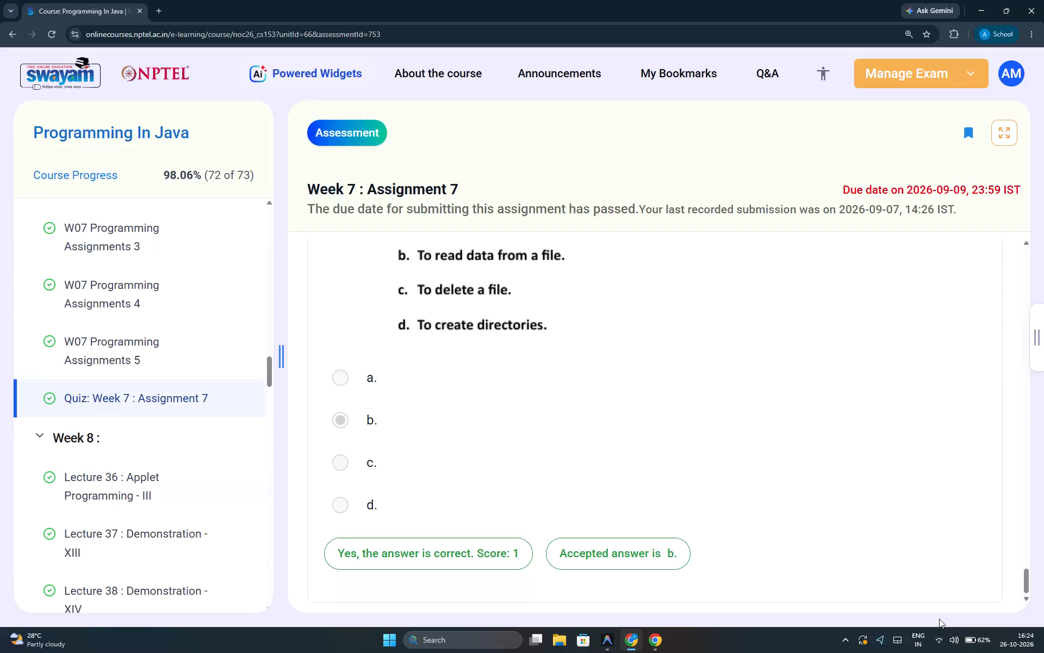
Connect the computer to the iPhone's secured Wi-Fi hotspot and return to the Week 7 assignment page.
{"action": "left_click", "coordinate": [943, 652]}
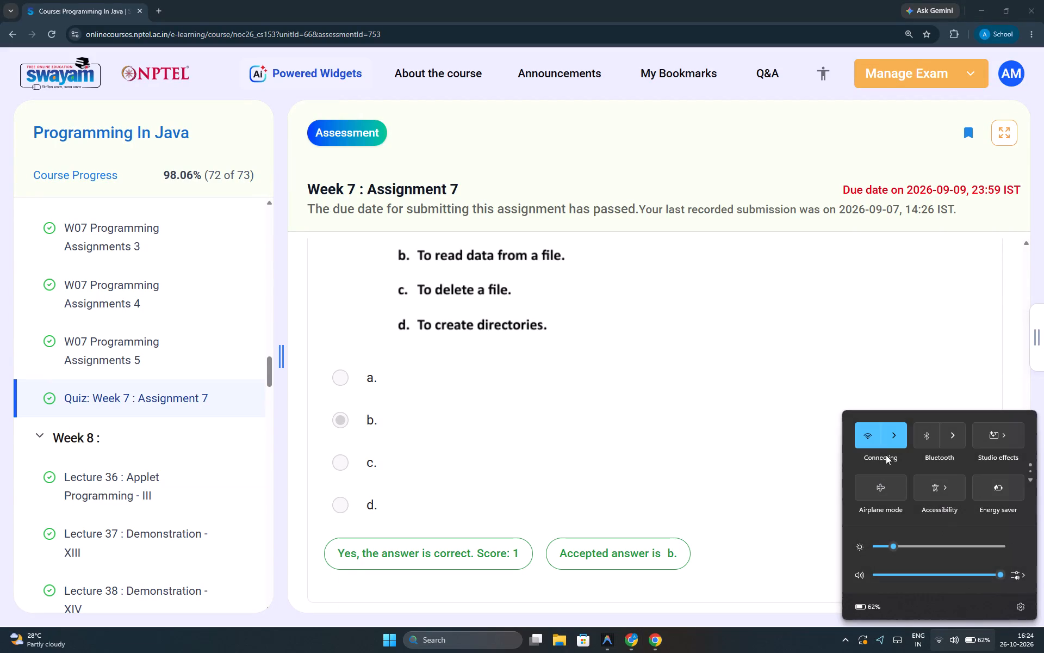
{"action": "left_click", "coordinate": [886, 447]}
{"action": "left_click", "coordinate": [902, 446]}
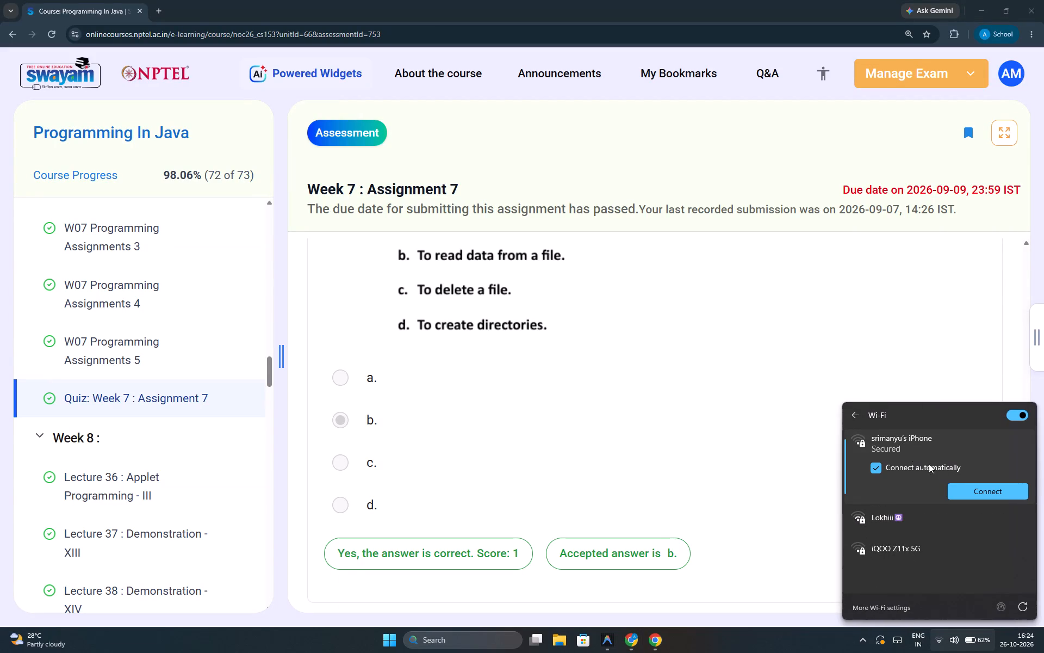
{"action": "left_click", "coordinate": [958, 490]}
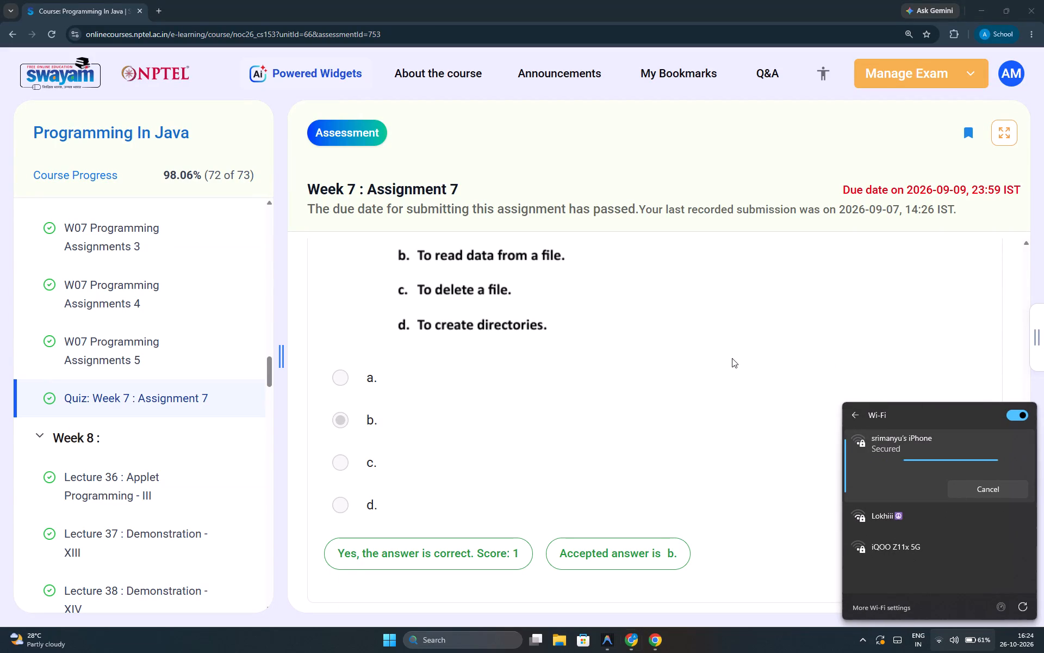
{"action": "left_click", "coordinate": [732, 358]}
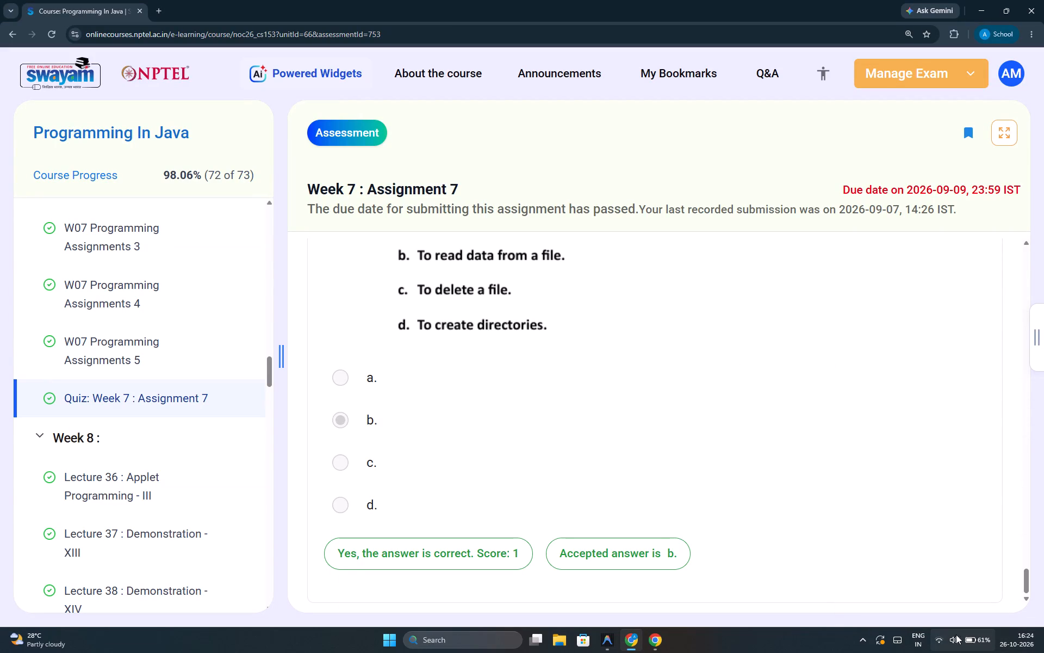
Retry the Wi-Fi connection to the same iPhone hotspot from the list of available networks.
{"action": "left_click", "coordinate": [950, 634]}
{"action": "left_click", "coordinate": [890, 436]}
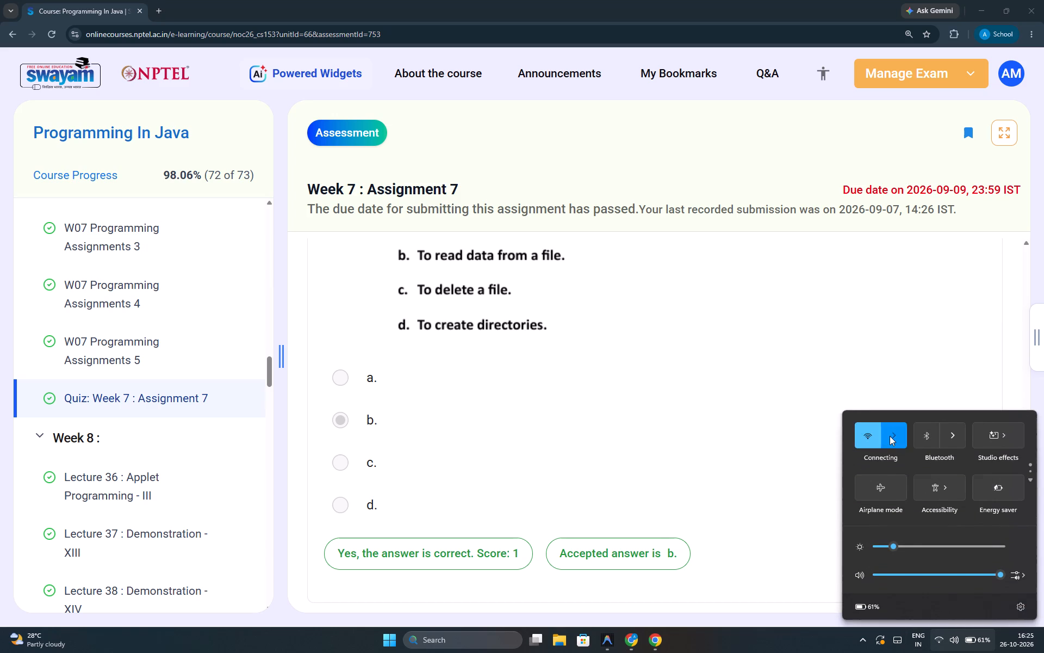
{"action": "left_click", "coordinate": [890, 436]}
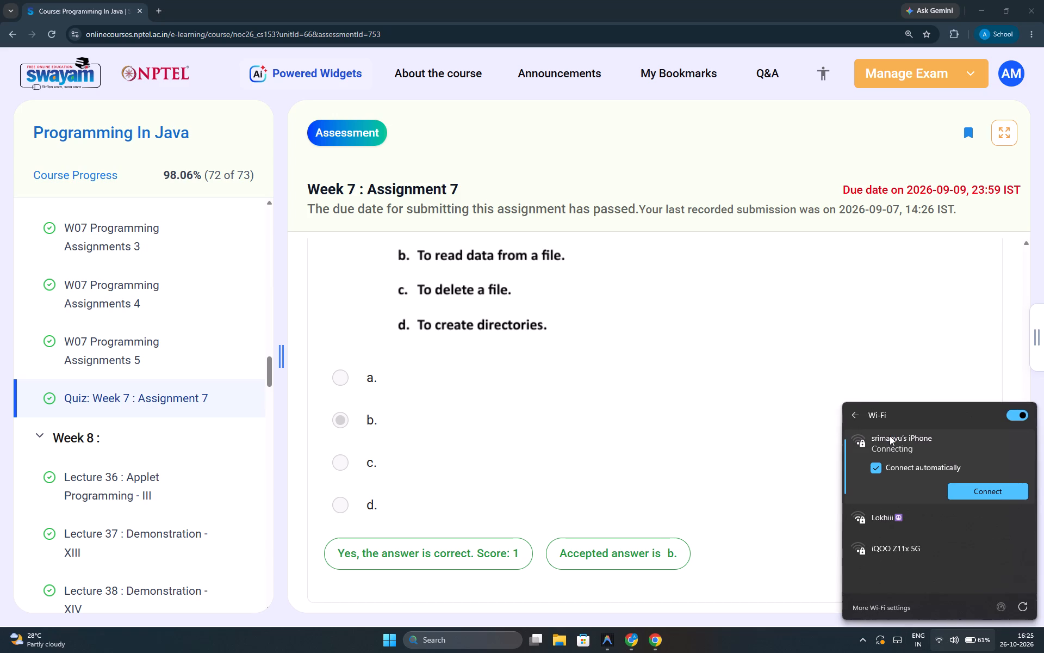
{"action": "left_click", "coordinate": [998, 497]}
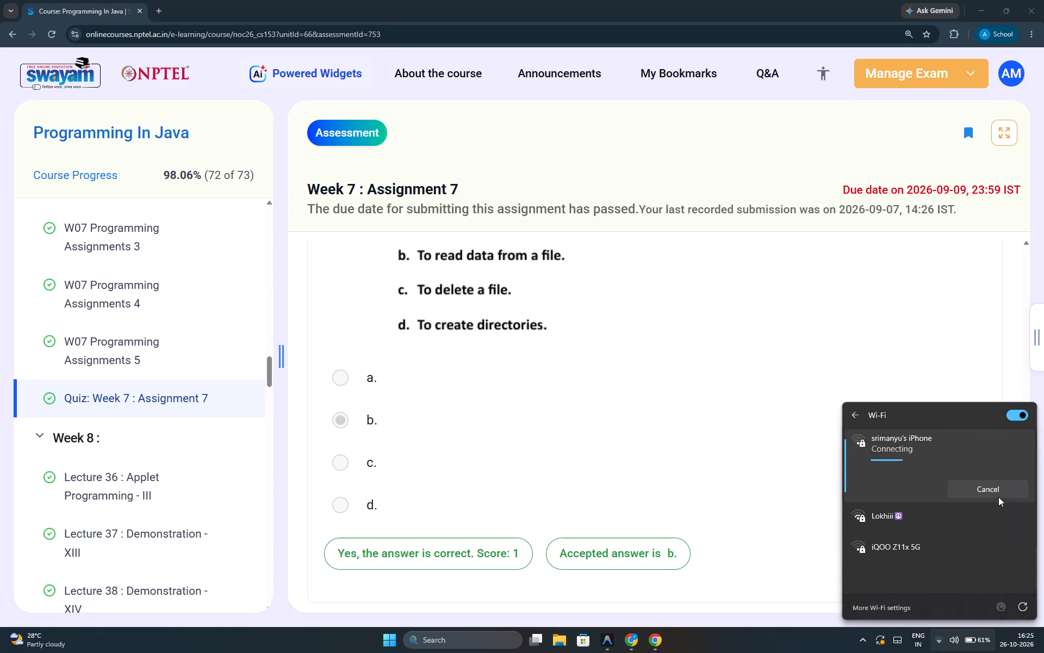
{"action": "left_click", "coordinate": [998, 497]}
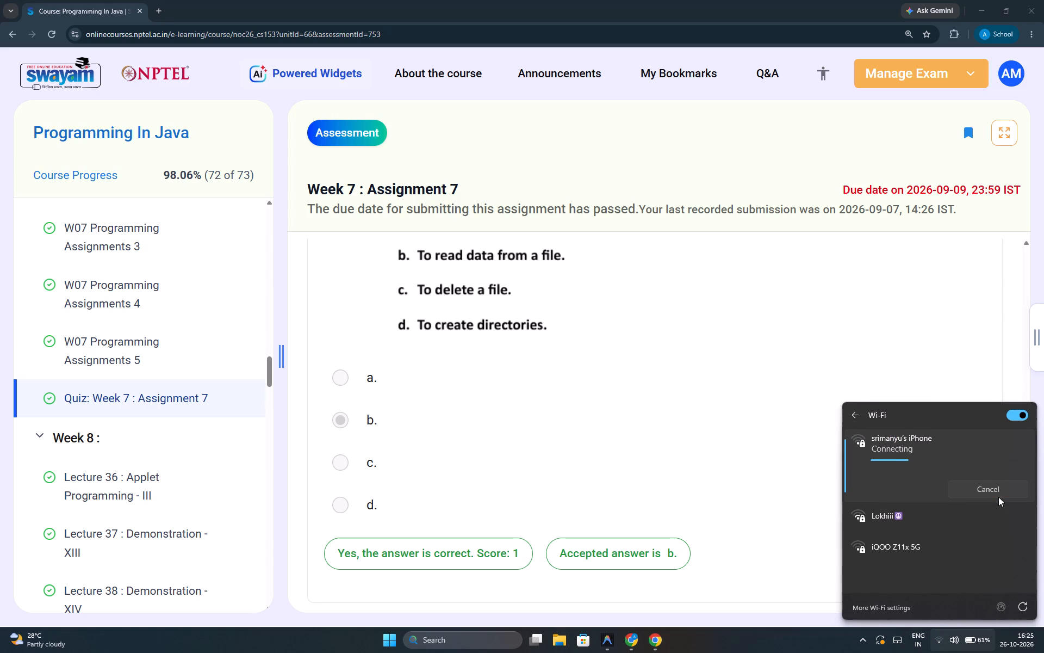
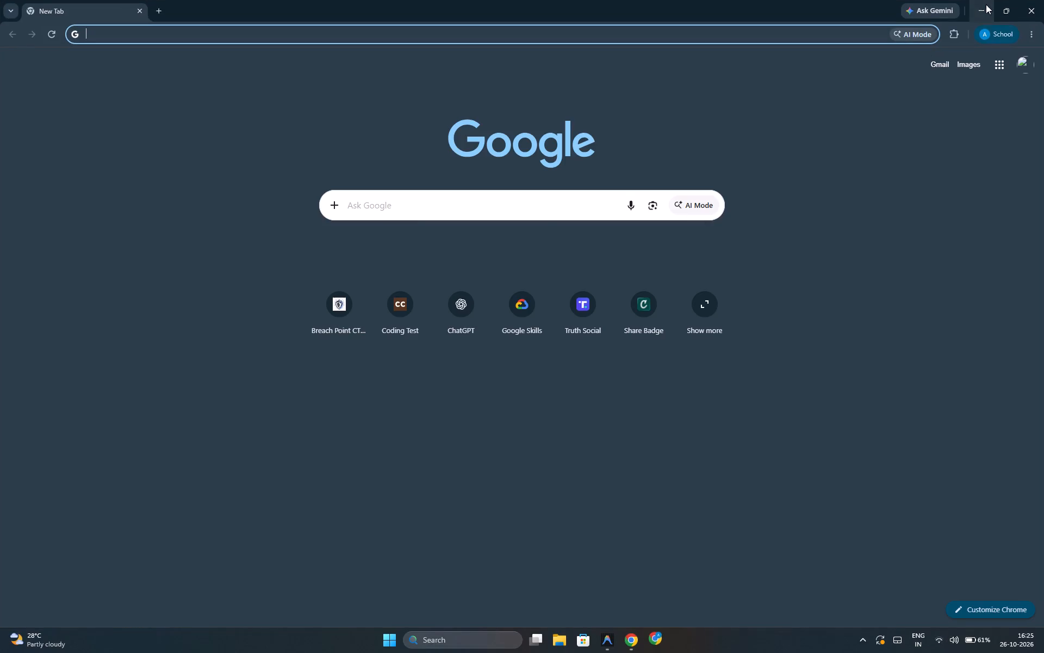
Open the Google apps launcher on the new tab page of the School profile.
{"action": "left_click", "coordinate": [1003, 69]}
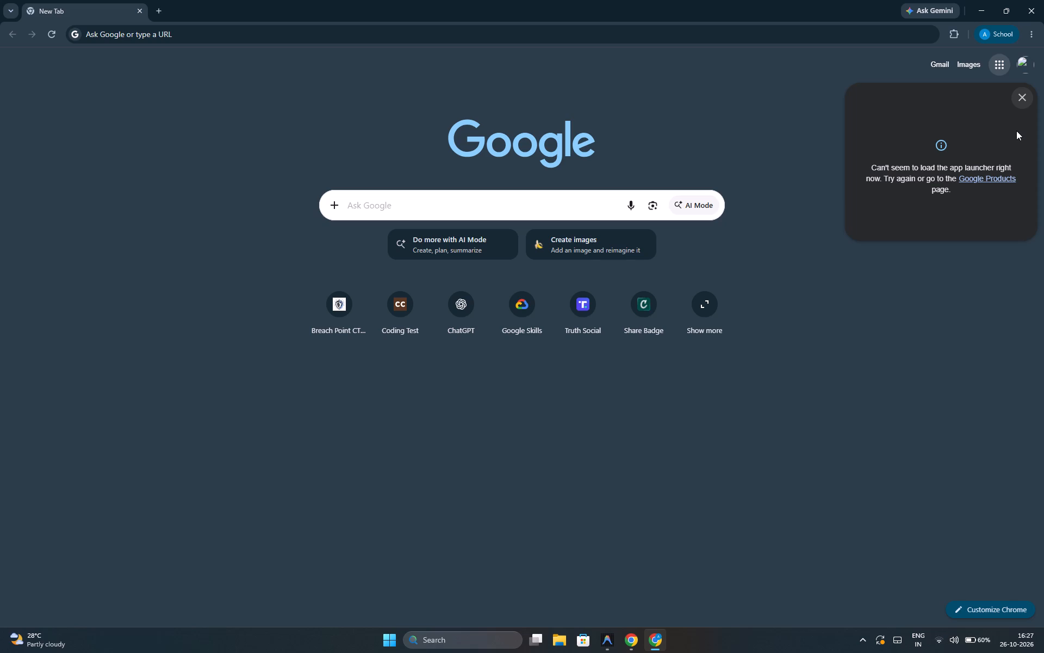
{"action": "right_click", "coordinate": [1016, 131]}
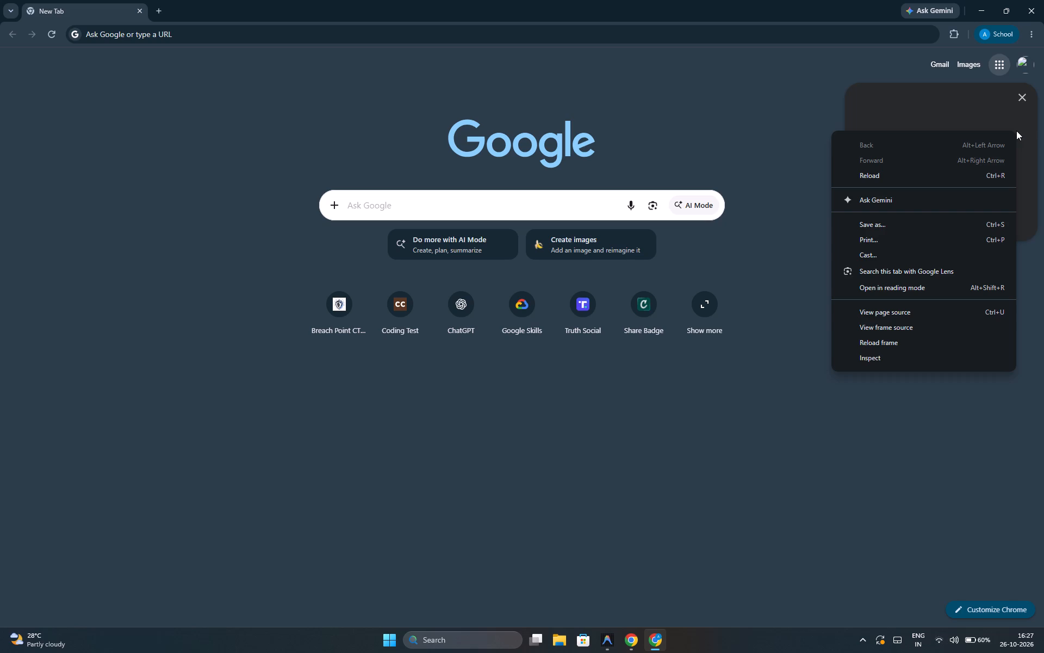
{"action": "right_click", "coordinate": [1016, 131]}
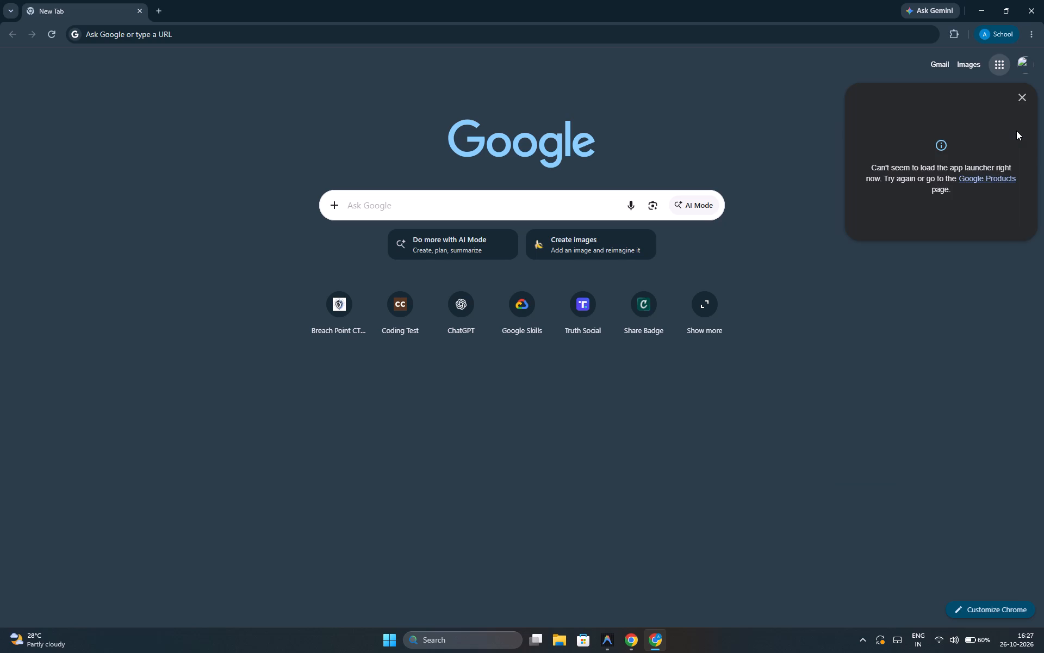
Close the Google apps launcher panel on the new tab page.
{"action": "right_click", "coordinate": [1016, 131]}
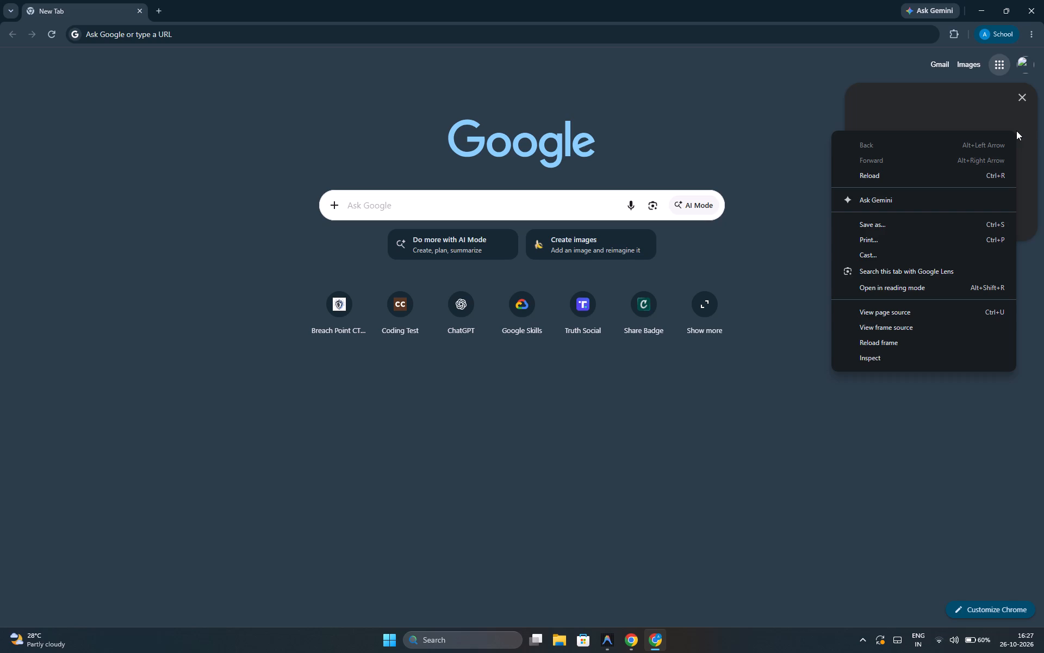
{"action": "left_click", "coordinate": [826, 61]}
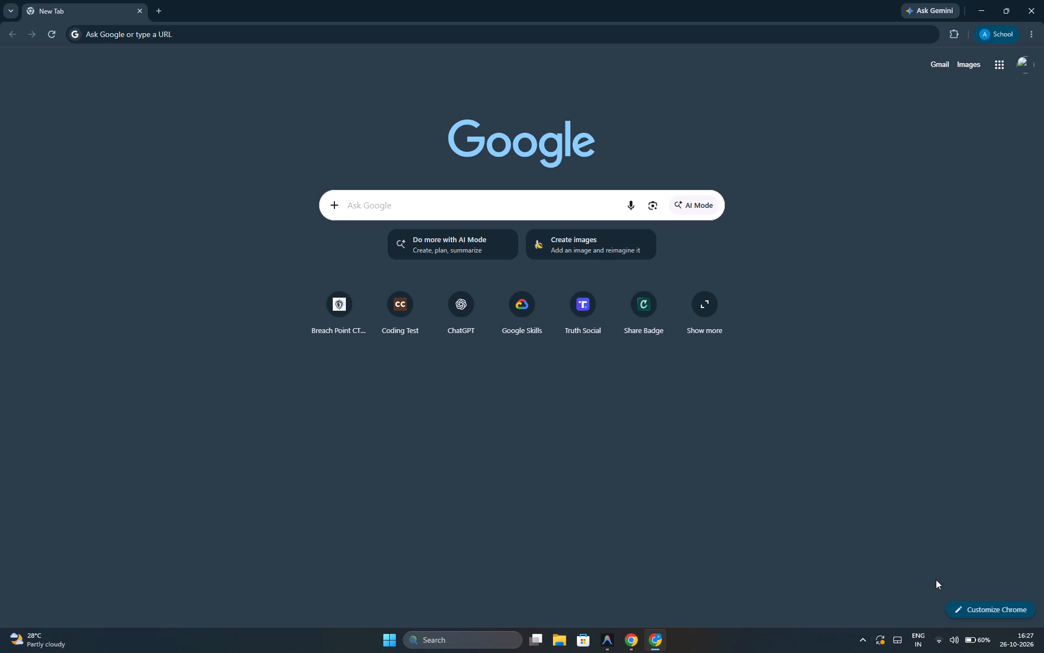
Retry connecting the computer to the iPhone's secured Wi-Fi hotspot from the available networks.
{"action": "left_click", "coordinate": [948, 649]}
{"action": "left_click", "coordinate": [895, 430]}
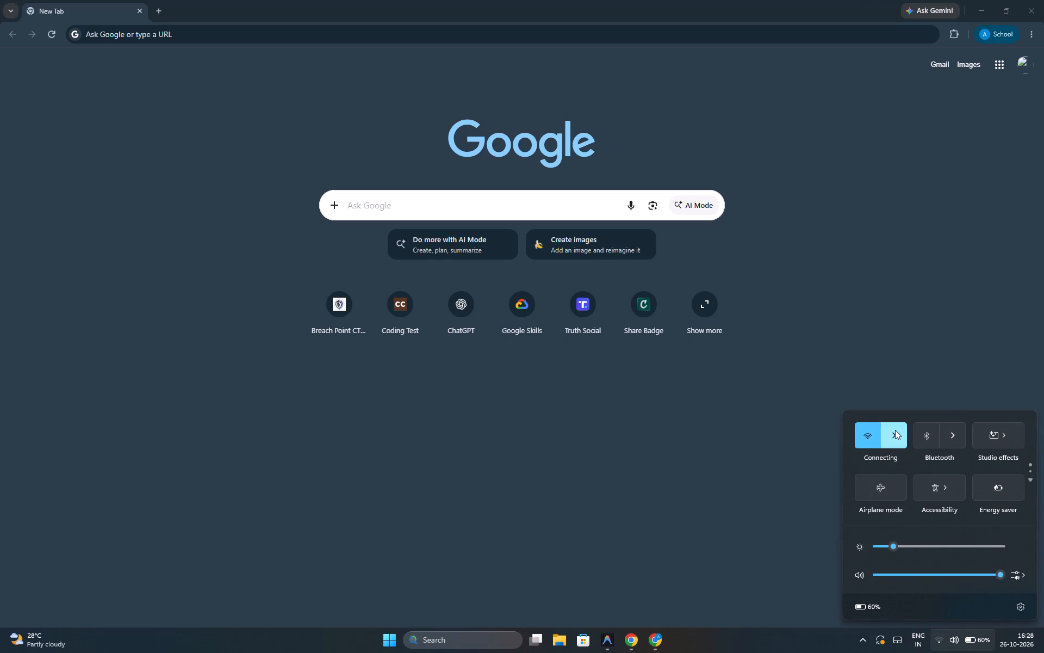
{"action": "left_click", "coordinate": [917, 464]}
{"action": "left_click", "coordinate": [944, 442]}
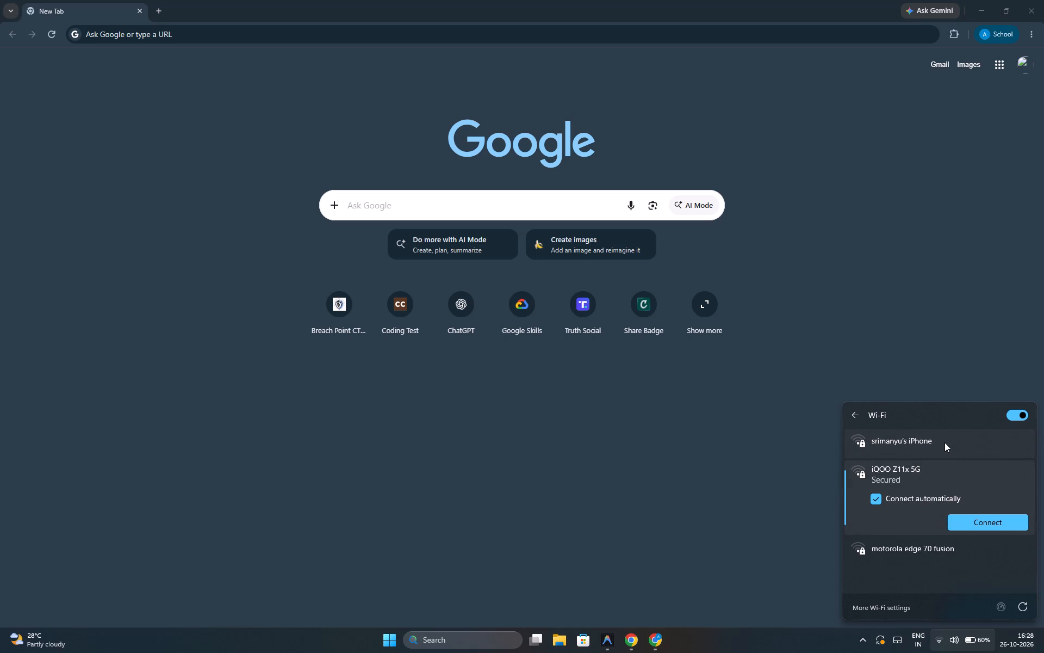
{"action": "left_click", "coordinate": [963, 485]}
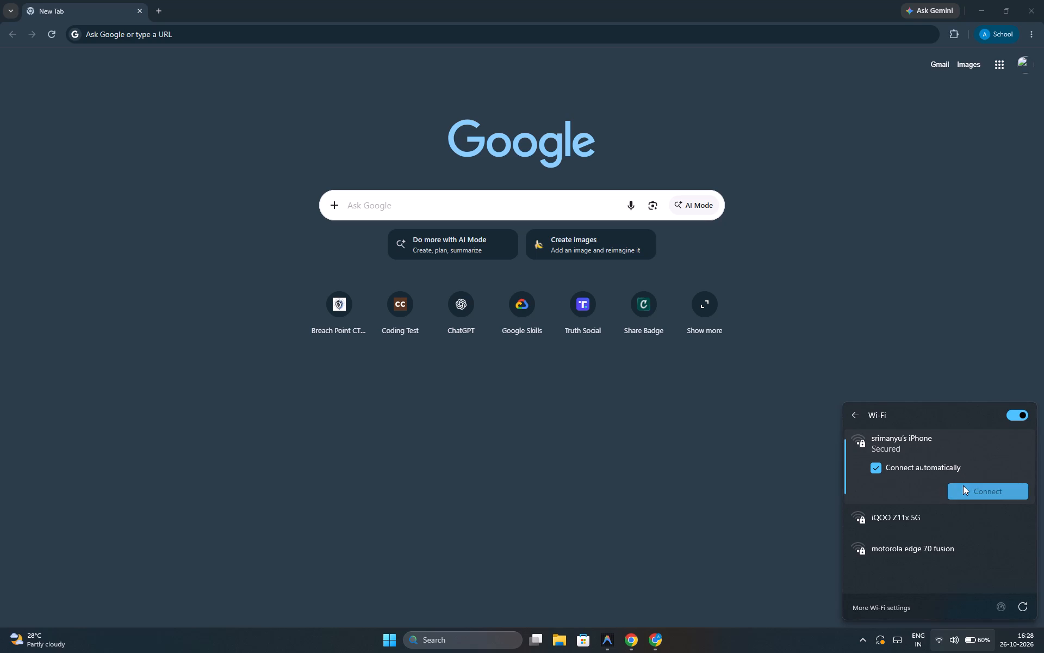
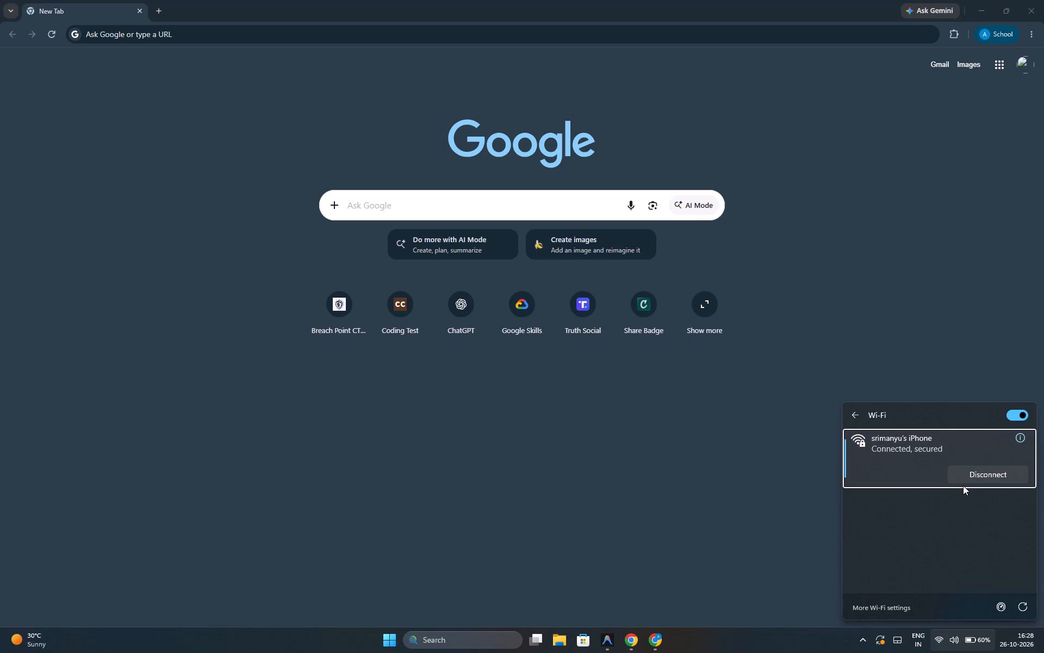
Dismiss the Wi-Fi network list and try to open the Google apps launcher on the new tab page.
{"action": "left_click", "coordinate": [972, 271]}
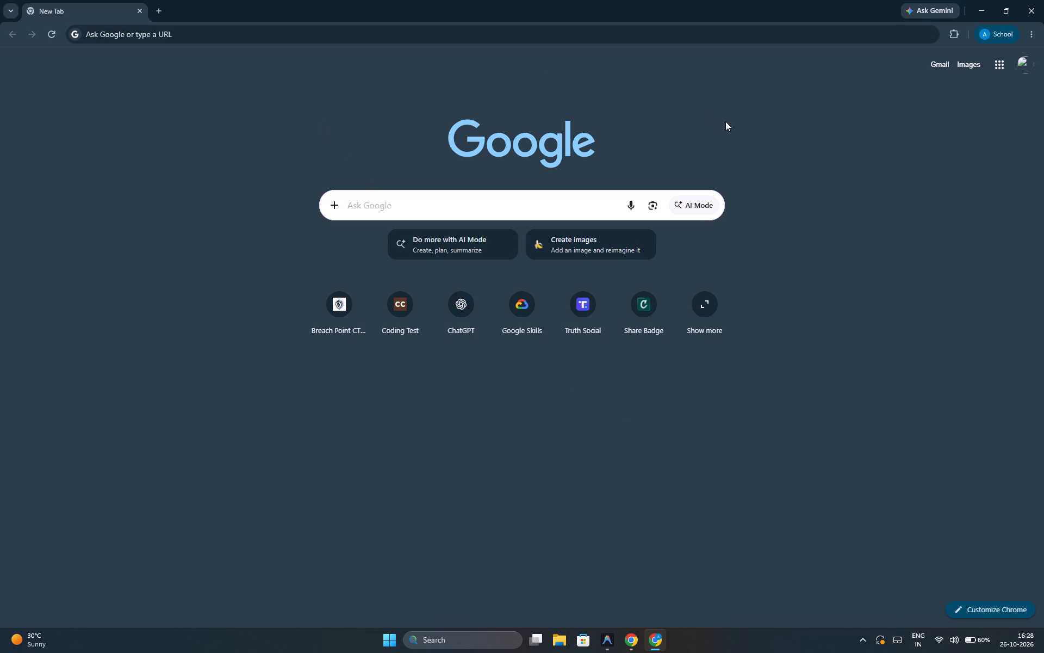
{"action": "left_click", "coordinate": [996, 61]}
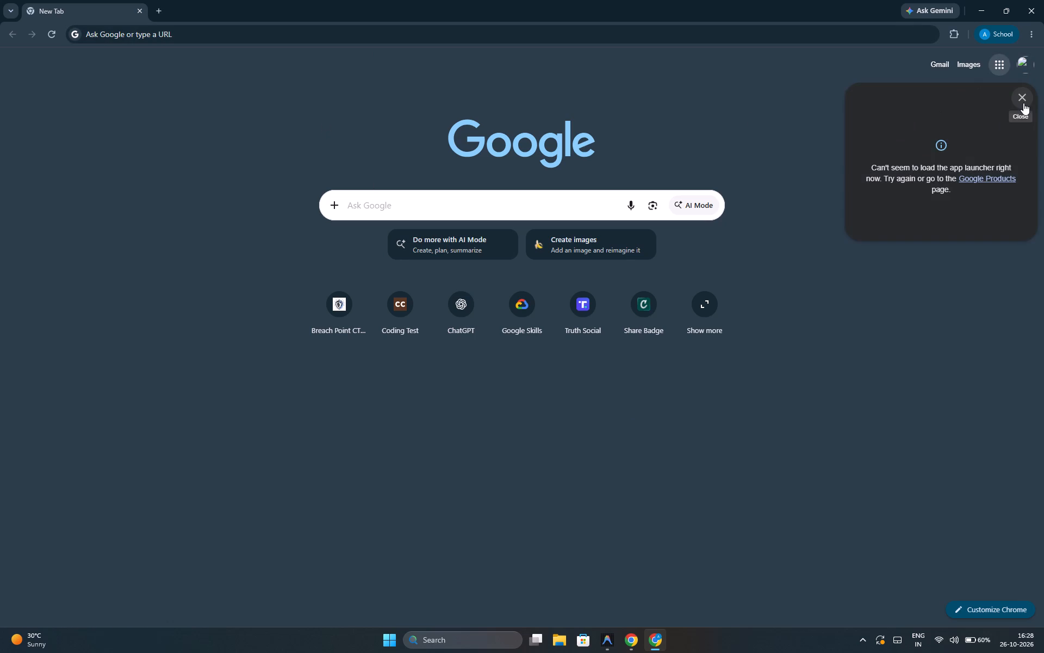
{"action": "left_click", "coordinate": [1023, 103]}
Reload the new tab page and open the Google apps launcher to browse its apps.
{"action": "key", "text": "ctrl+r"}
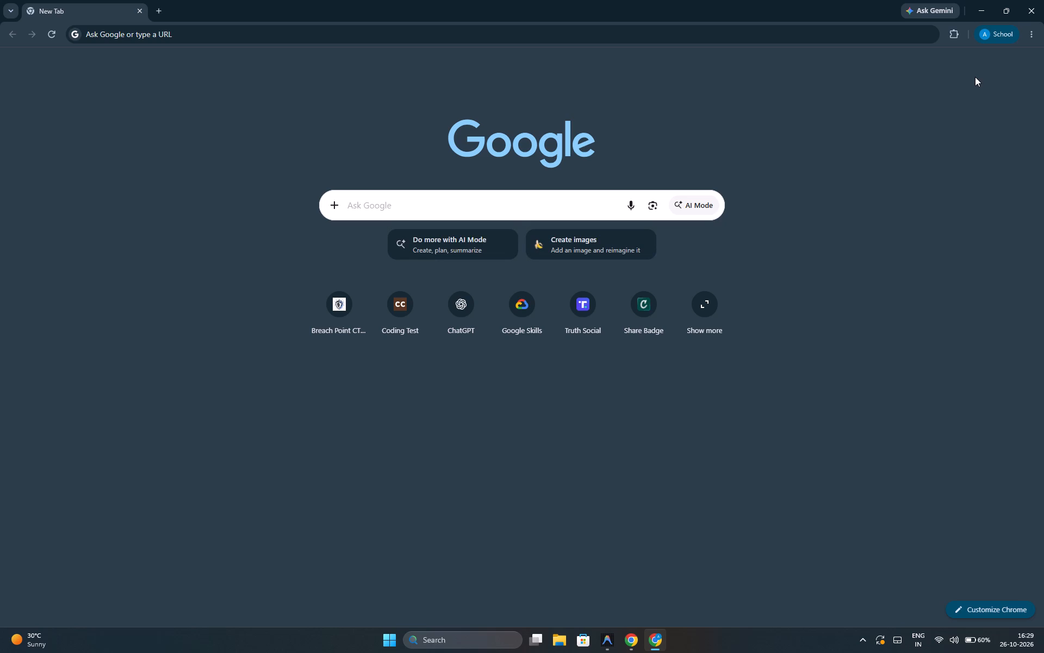
{"action": "left_click", "coordinate": [1004, 63]}
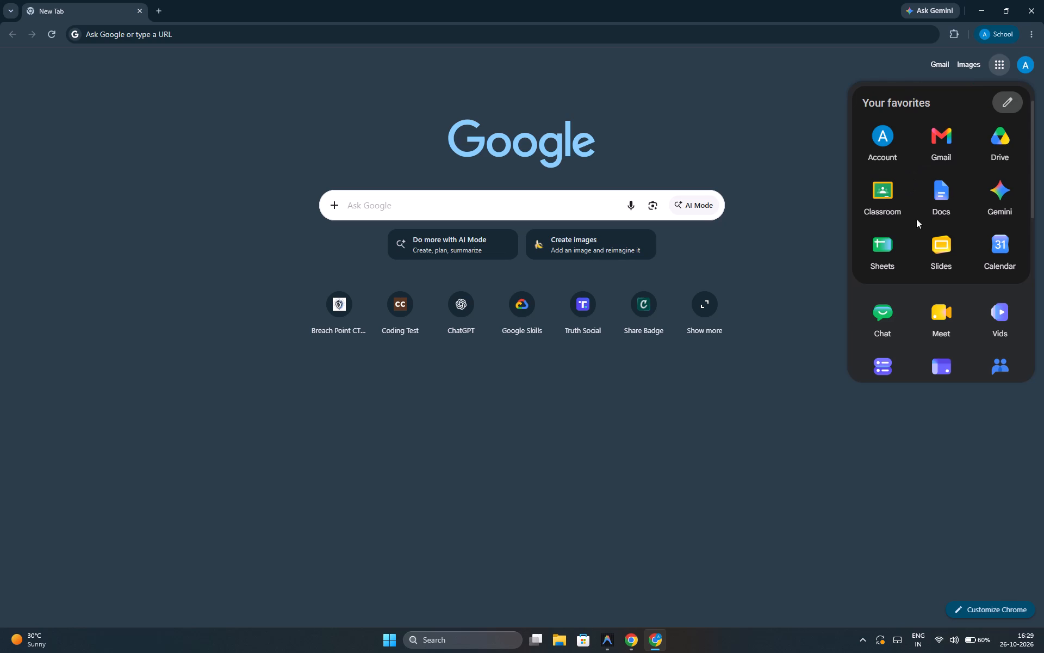
{"action": "scroll", "coordinate": [931, 249], "scroll_direction": "down", "scroll_amount": 1}
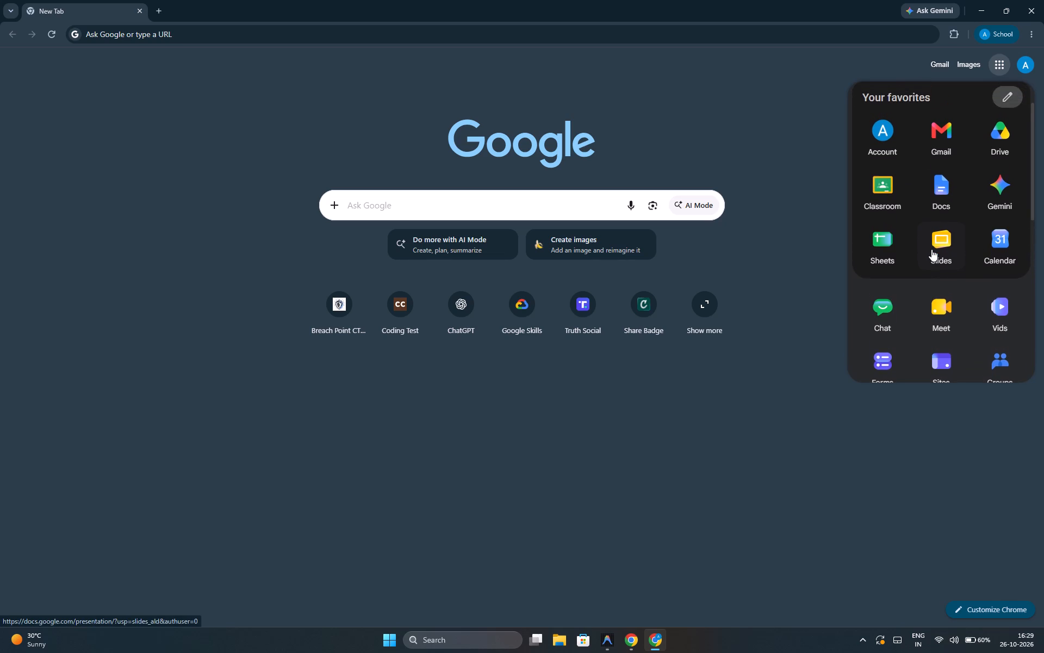
Open Google Forms from the Google apps launcher.
{"action": "scroll", "coordinate": [931, 249], "scroll_direction": "down", "scroll_amount": 1}
{"action": "left_click", "coordinate": [878, 337]}
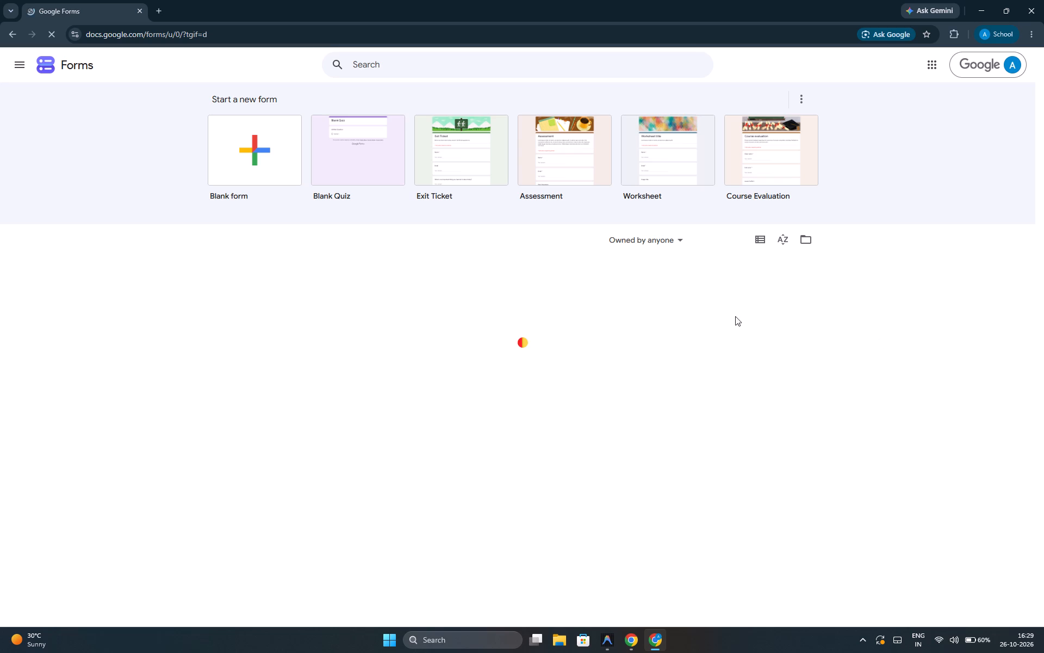
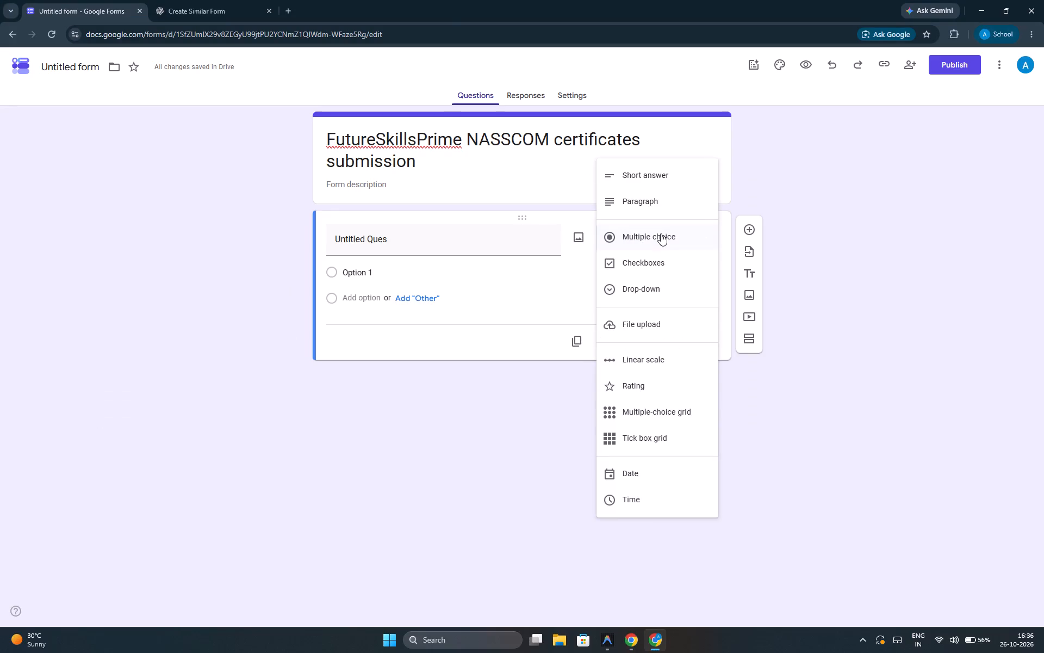
{"action": "left_click", "coordinate": [657, 180]}
Title the first question "Roll number" after checking the reference form, replacing the placeholder question text.
{"action": "key", "text": "alt+Tab"}
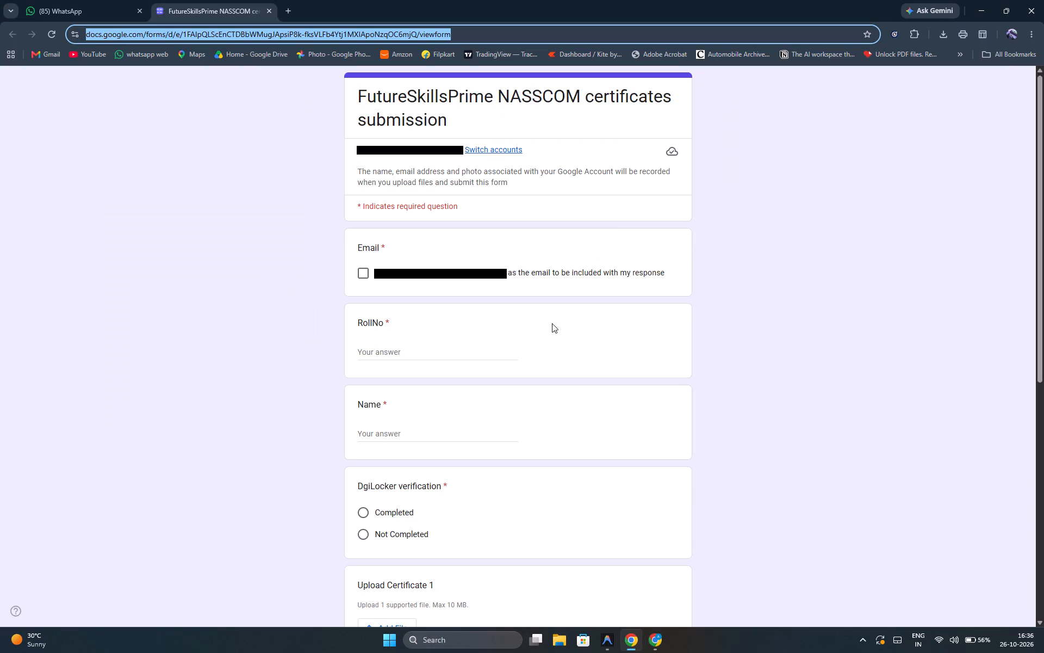
{"action": "key", "text": "alt+Tab"}
{"action": "left_click_drag", "start_coordinate": [395, 255], "coordinate": [405, 246]}
{"action": "left_click", "coordinate": [405, 246]}
{"action": "key", "text": "ctrl+a"}
{"action": "key", "text": "ctrl+BackSpace"}
{"action": "key", "text": "r"}
{"action": "key", "text": "BackSpace"}
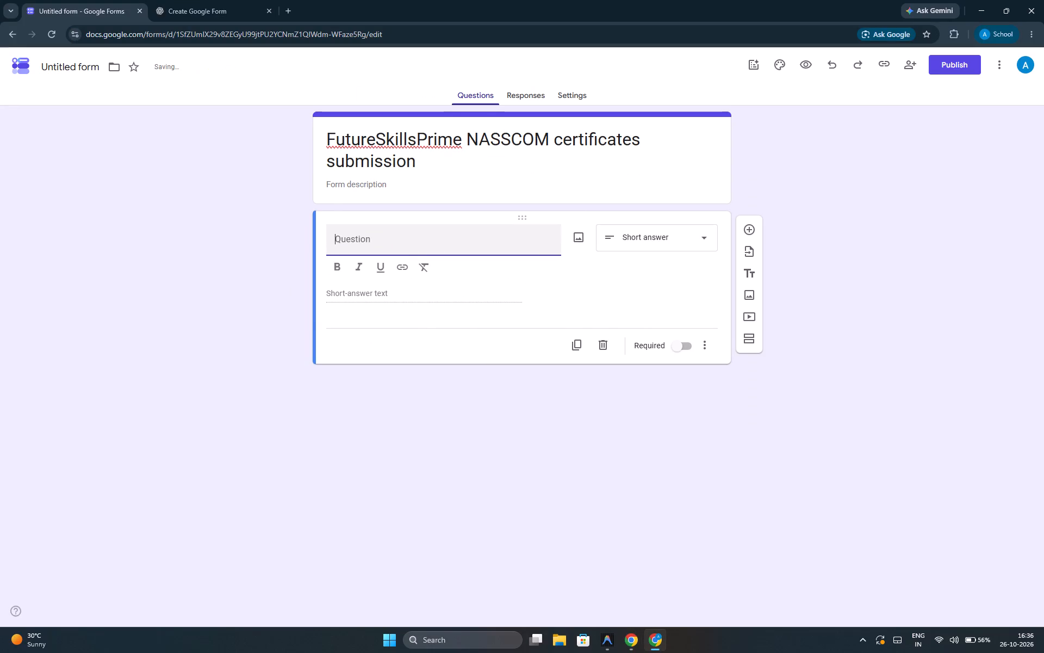
{"action": "type", "text": "Roll number"}
{"action": "key", "text": "space"}
{"action": "key", "text": "Return"}
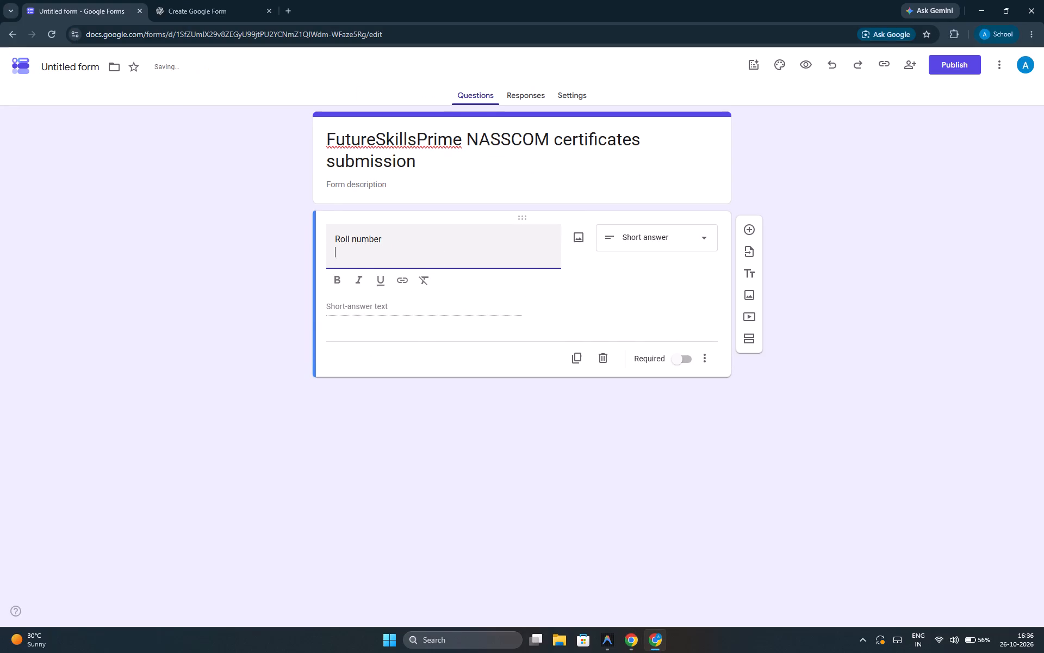
{"action": "key", "text": "BackSpace"}
{"action": "left_click", "coordinate": [344, 292]}
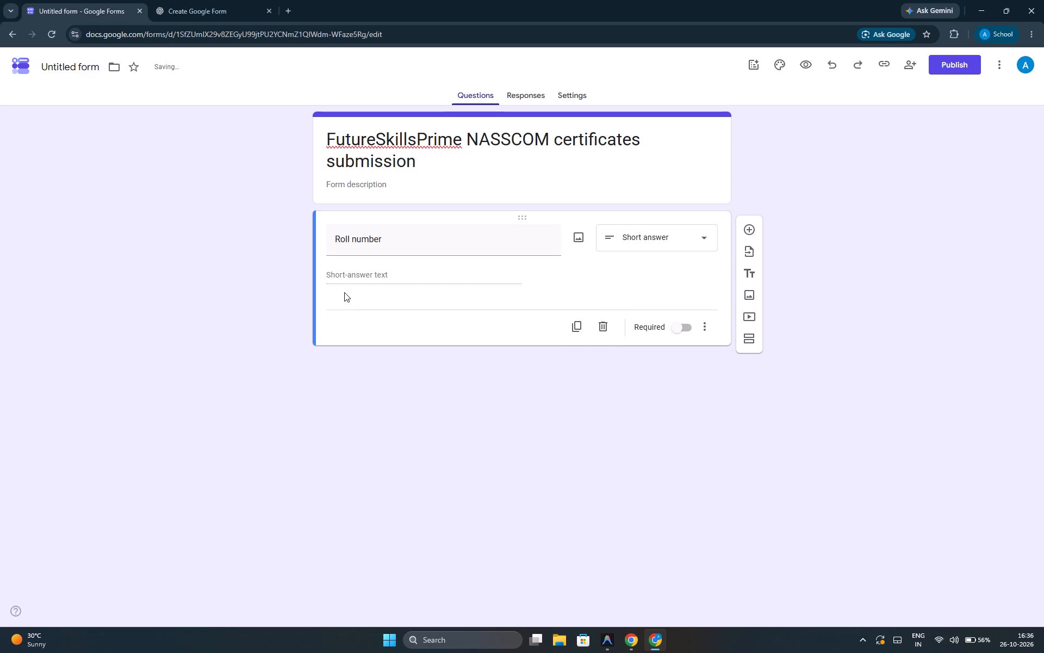
Make the Roll number question required.
{"action": "left_click", "coordinate": [679, 321]}
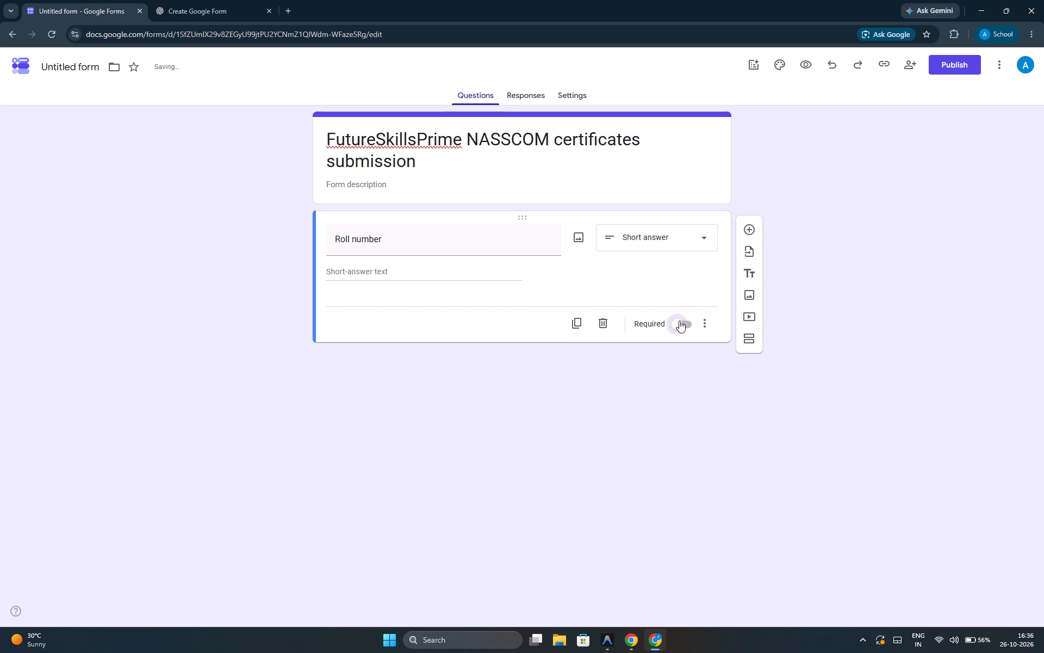
{"action": "left_click", "coordinate": [681, 328]}
{"action": "left_click", "coordinate": [681, 328]}
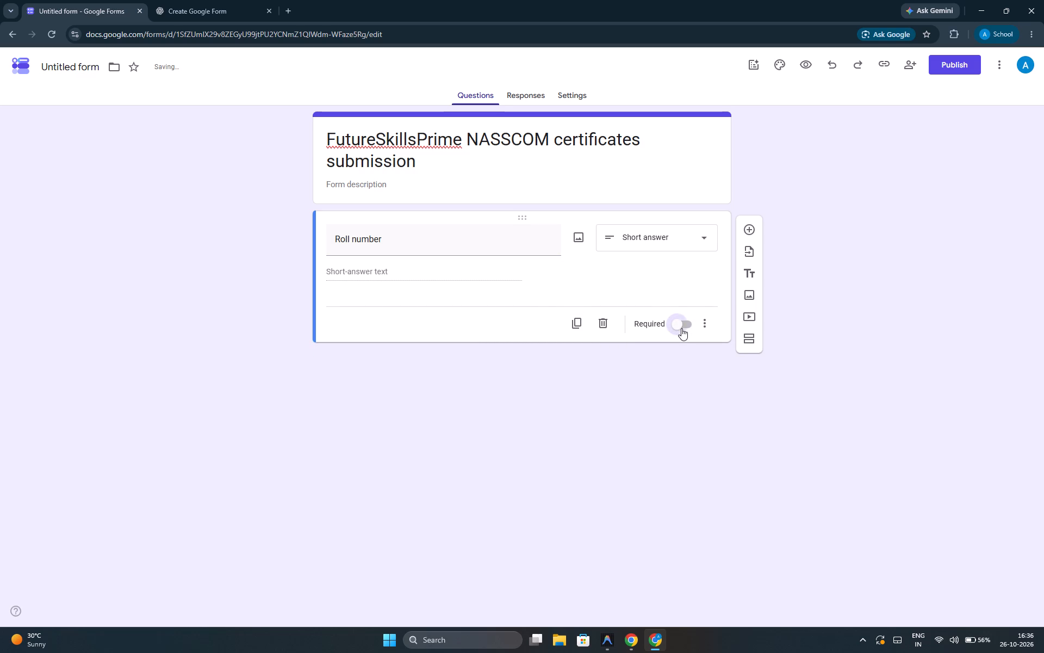
{"action": "left_click", "coordinate": [681, 328]}
{"action": "left_click", "coordinate": [708, 325]}
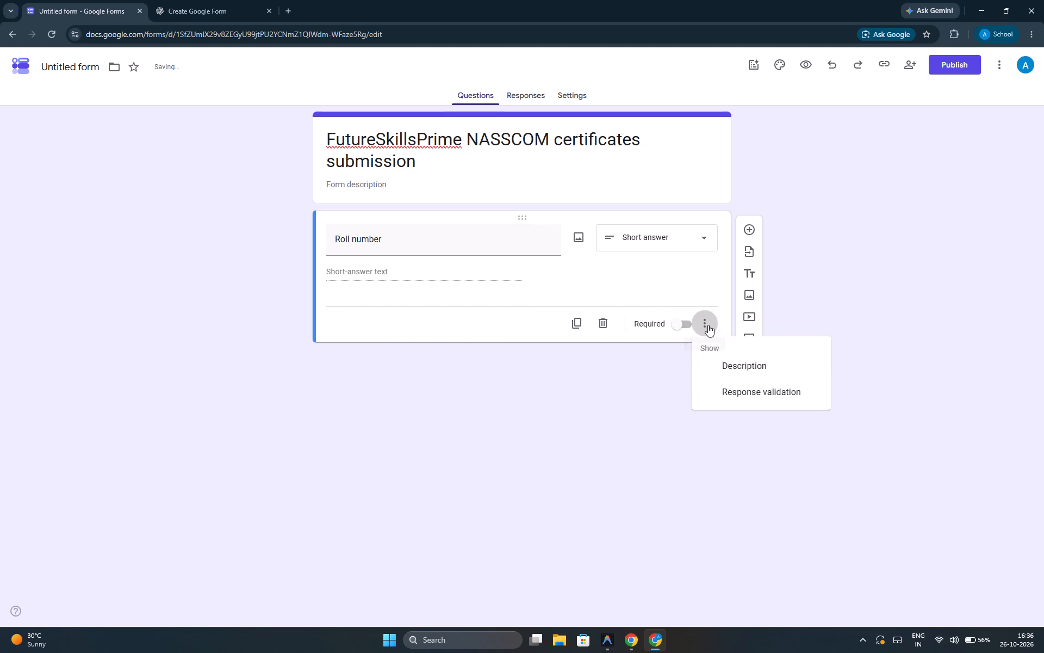
{"action": "left_click", "coordinate": [641, 411]}
{"action": "left_click", "coordinate": [682, 324]}
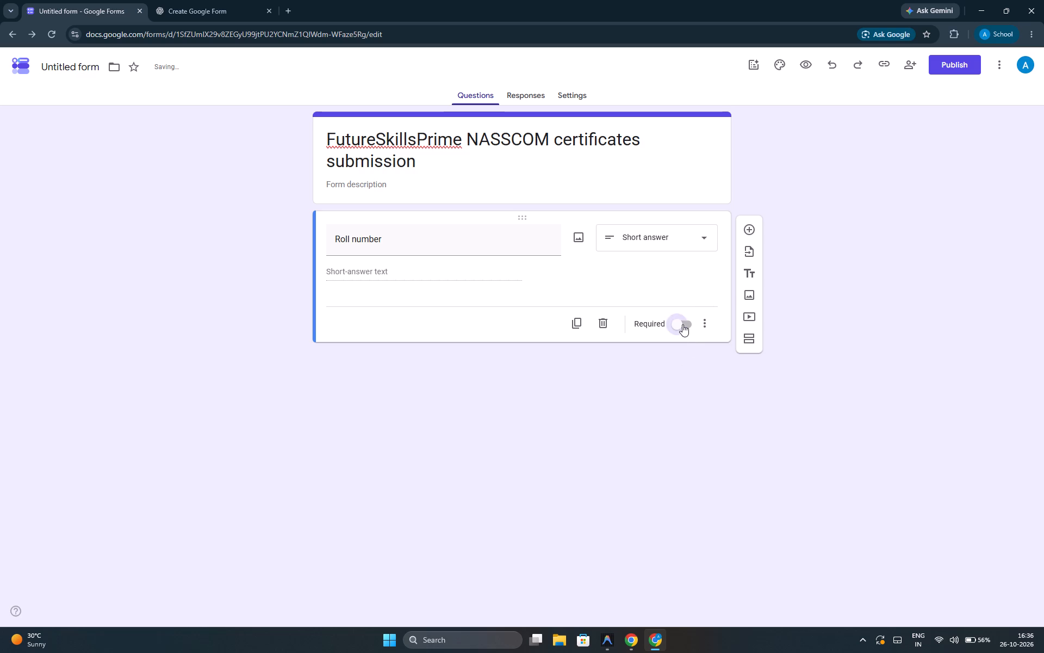
{"action": "left_click", "coordinate": [750, 420]}
Add a second question below Roll number and set its type to Short answer, checking the reference form.
{"action": "key", "text": "alt+Tab"}
{"action": "key", "text": "alt+Tab"}
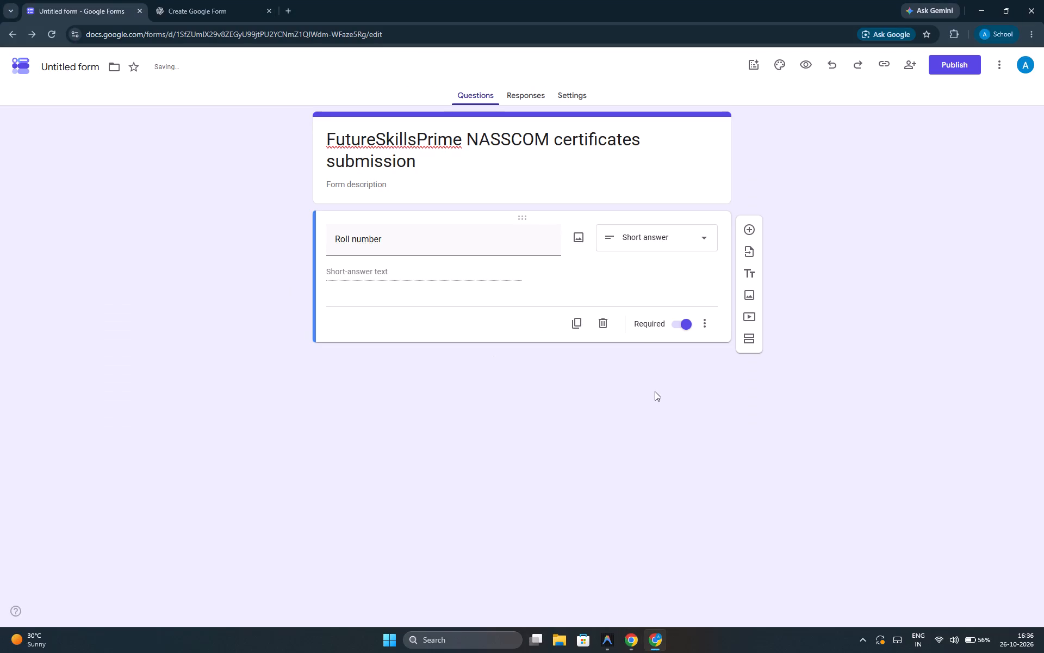
{"action": "left_click", "coordinate": [753, 234]}
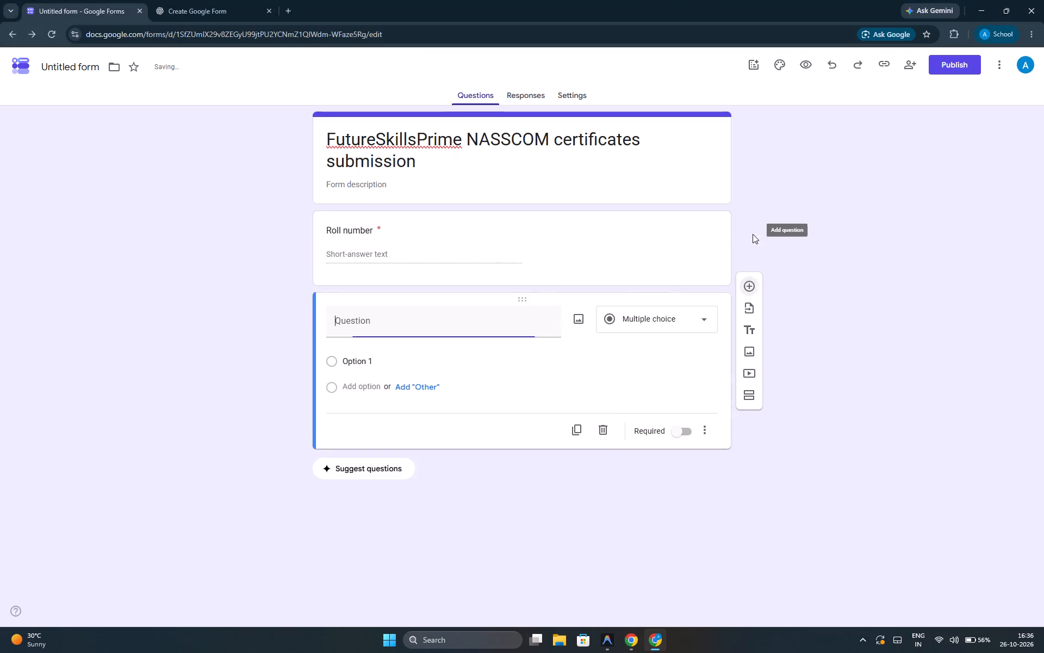
{"action": "key", "text": "alt+Tab"}
{"action": "key", "text": "alt+Tab"}
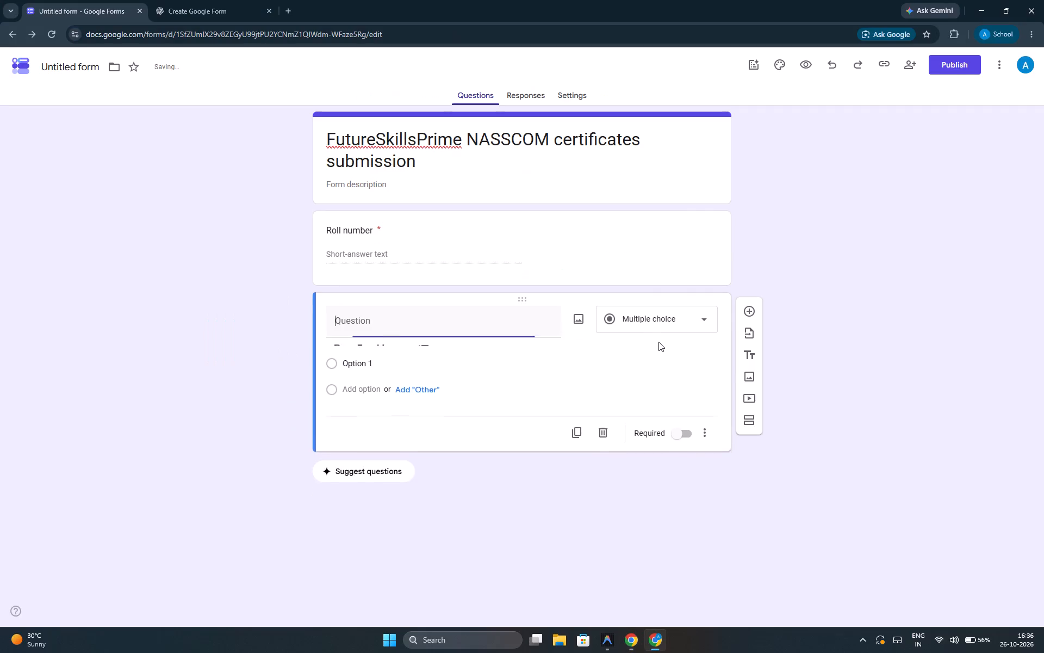
{"action": "left_click", "coordinate": [667, 318]}
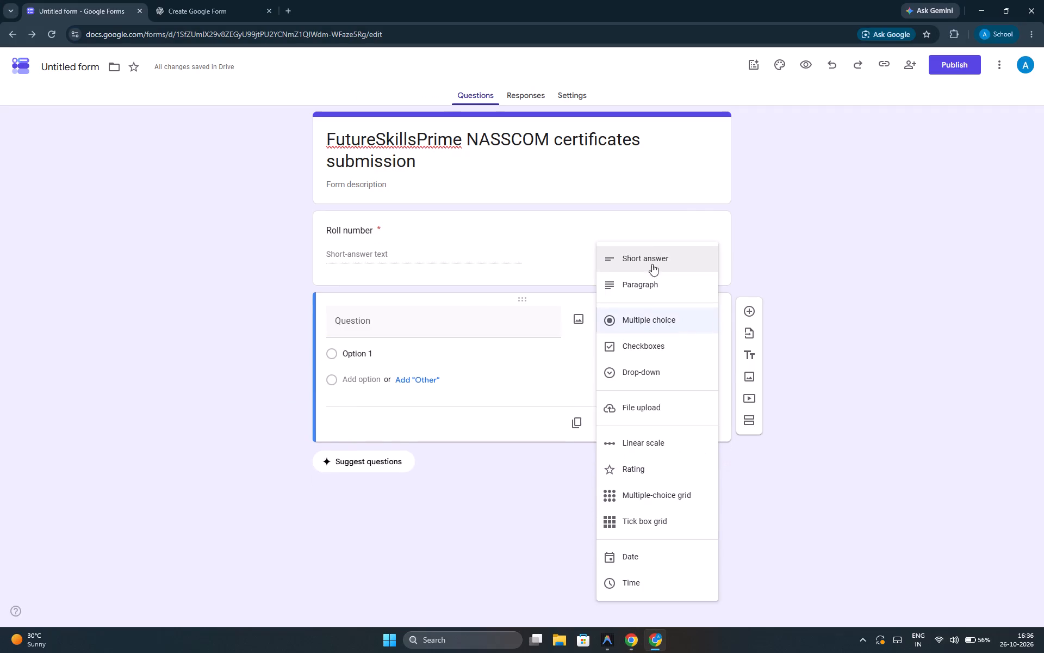
{"action": "left_click", "coordinate": [654, 256]}
{"action": "left_click", "coordinate": [625, 321]}
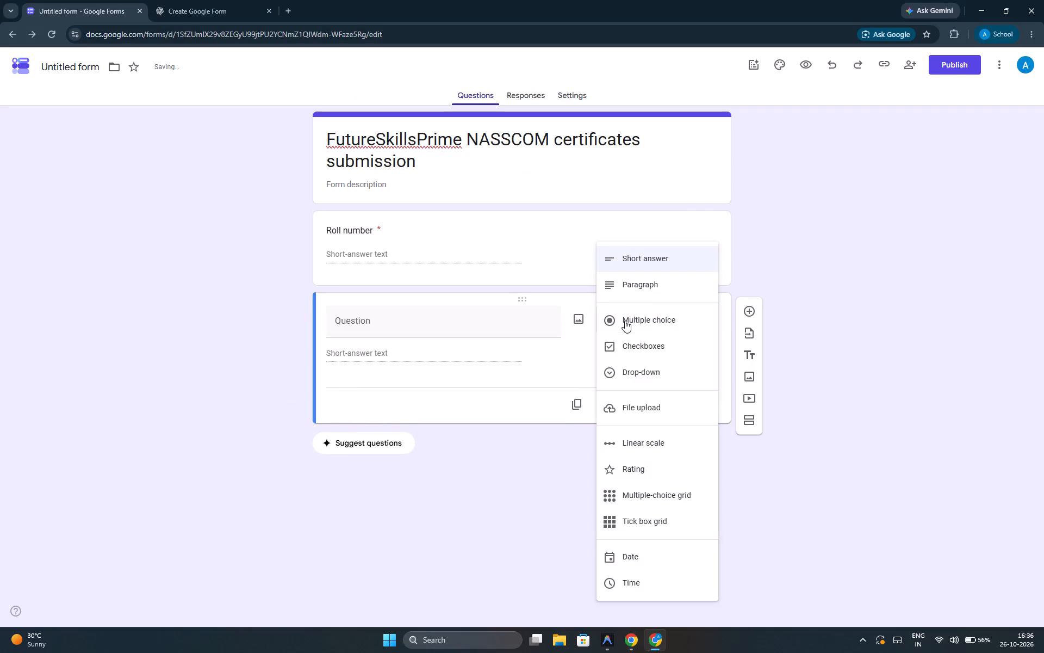
{"action": "left_click", "coordinate": [799, 223]}
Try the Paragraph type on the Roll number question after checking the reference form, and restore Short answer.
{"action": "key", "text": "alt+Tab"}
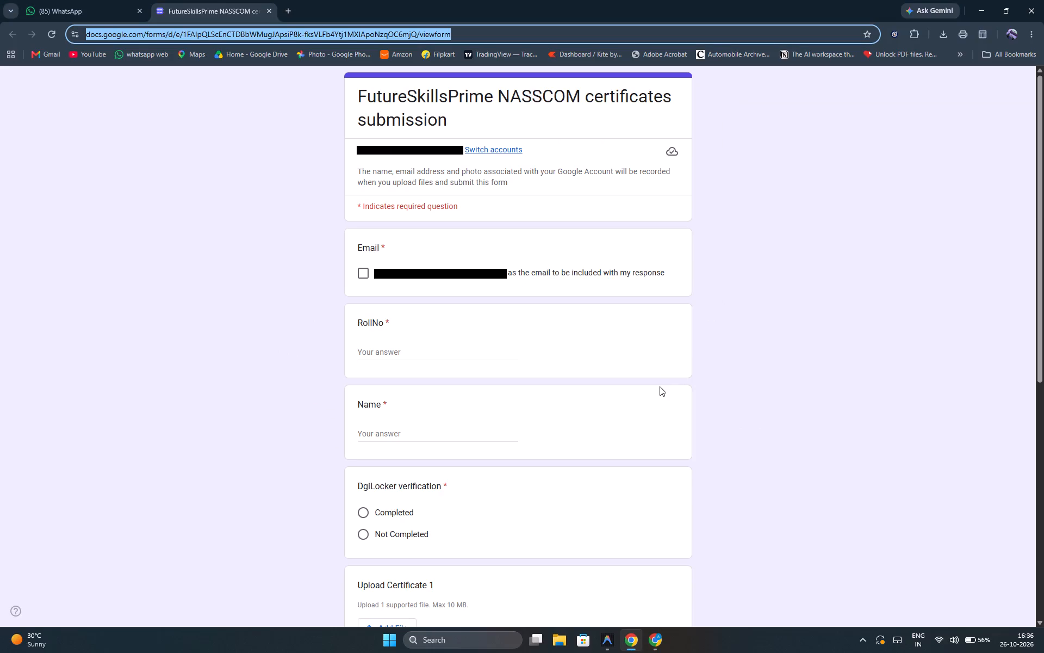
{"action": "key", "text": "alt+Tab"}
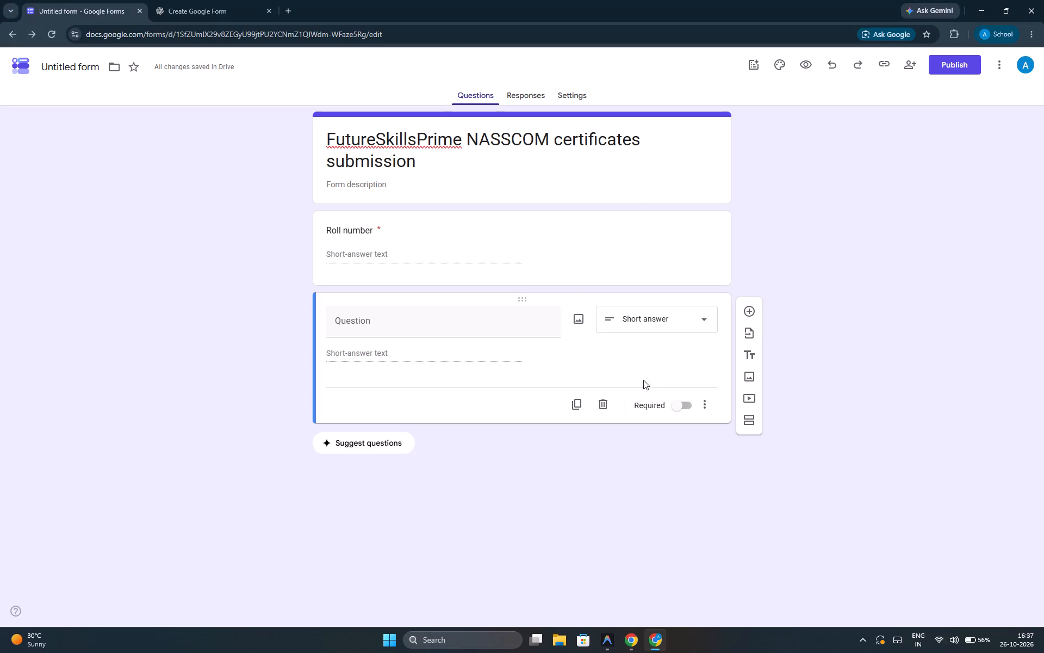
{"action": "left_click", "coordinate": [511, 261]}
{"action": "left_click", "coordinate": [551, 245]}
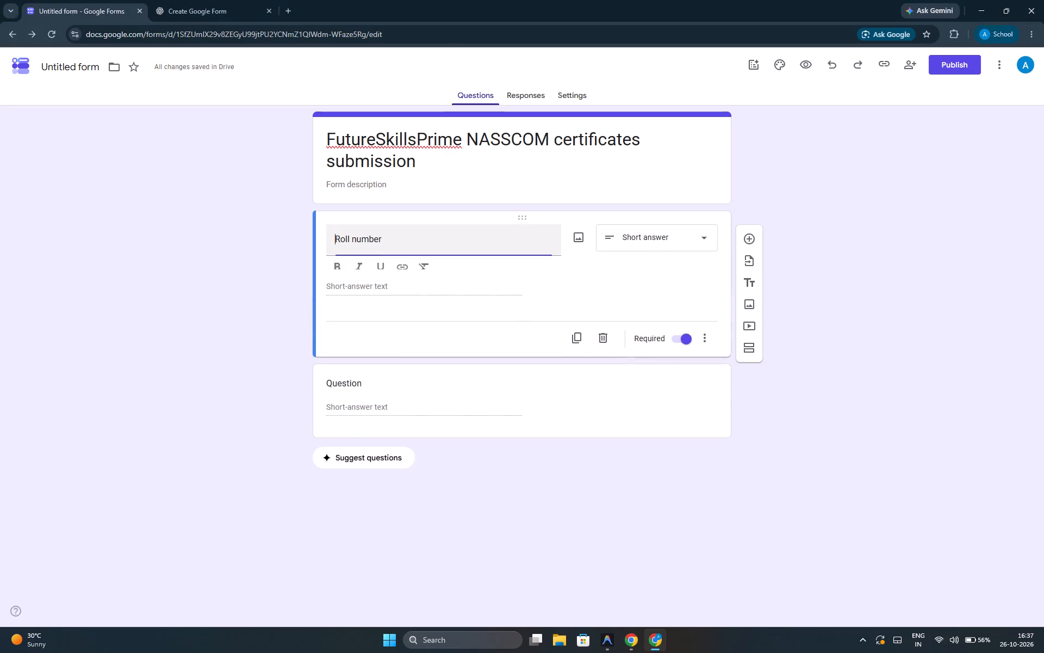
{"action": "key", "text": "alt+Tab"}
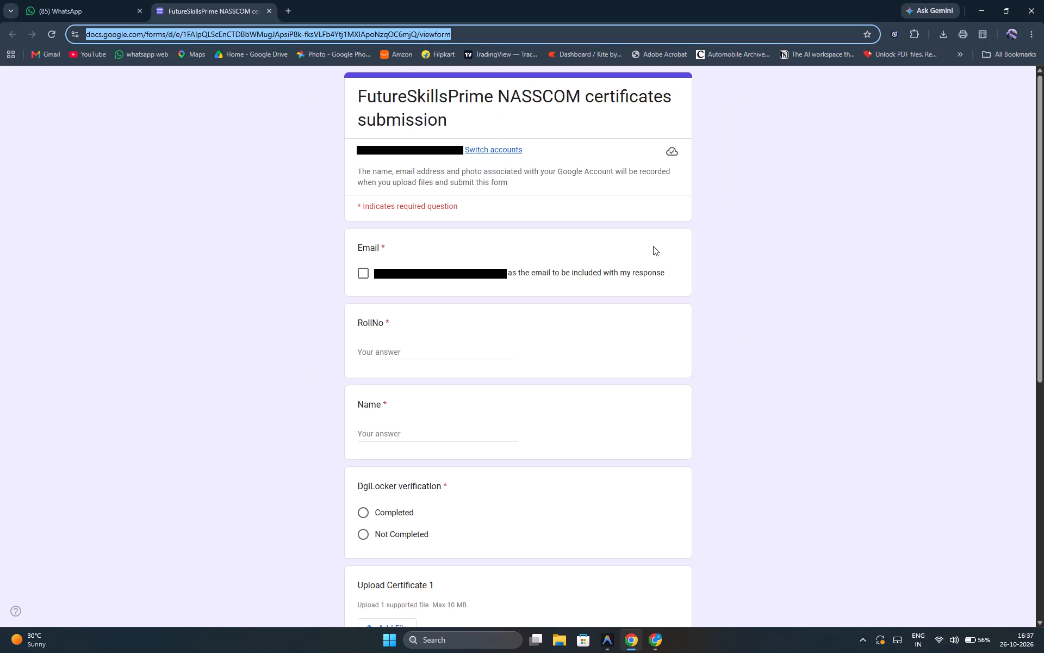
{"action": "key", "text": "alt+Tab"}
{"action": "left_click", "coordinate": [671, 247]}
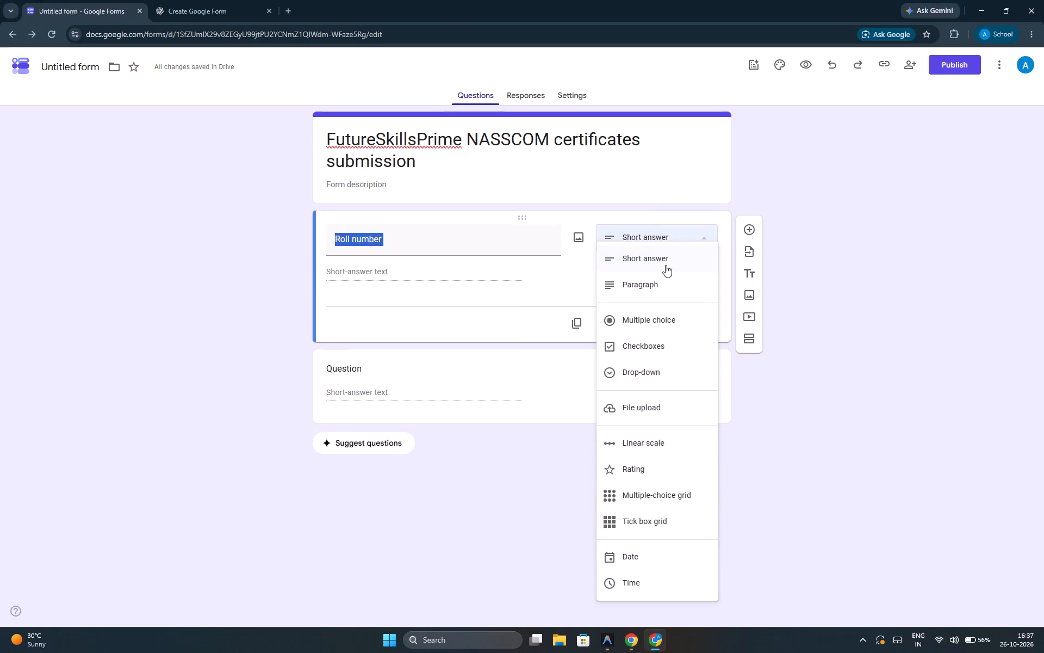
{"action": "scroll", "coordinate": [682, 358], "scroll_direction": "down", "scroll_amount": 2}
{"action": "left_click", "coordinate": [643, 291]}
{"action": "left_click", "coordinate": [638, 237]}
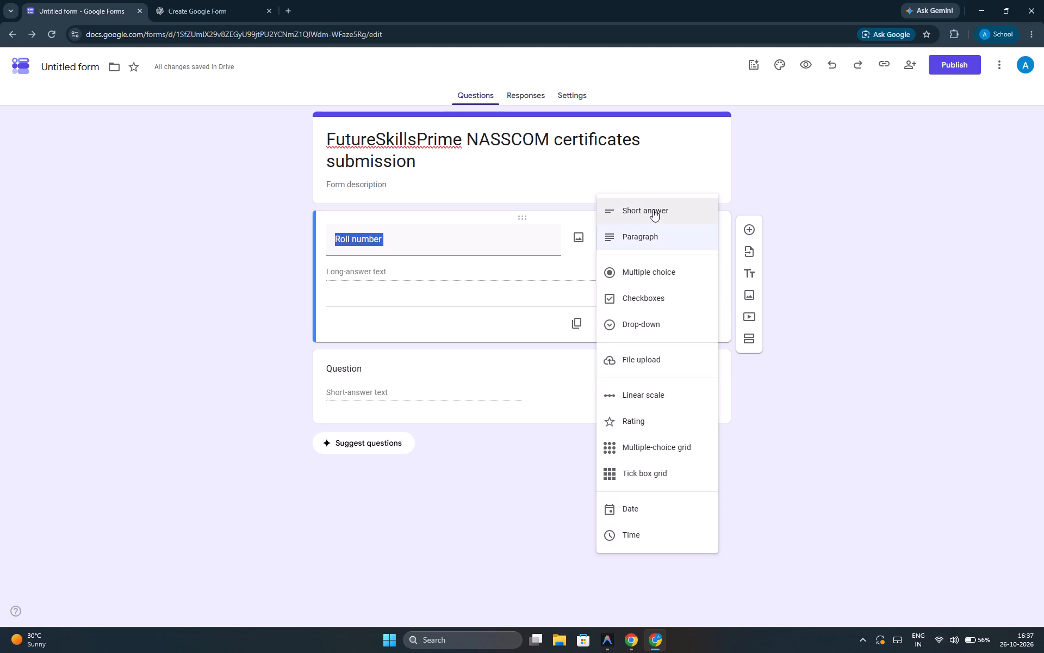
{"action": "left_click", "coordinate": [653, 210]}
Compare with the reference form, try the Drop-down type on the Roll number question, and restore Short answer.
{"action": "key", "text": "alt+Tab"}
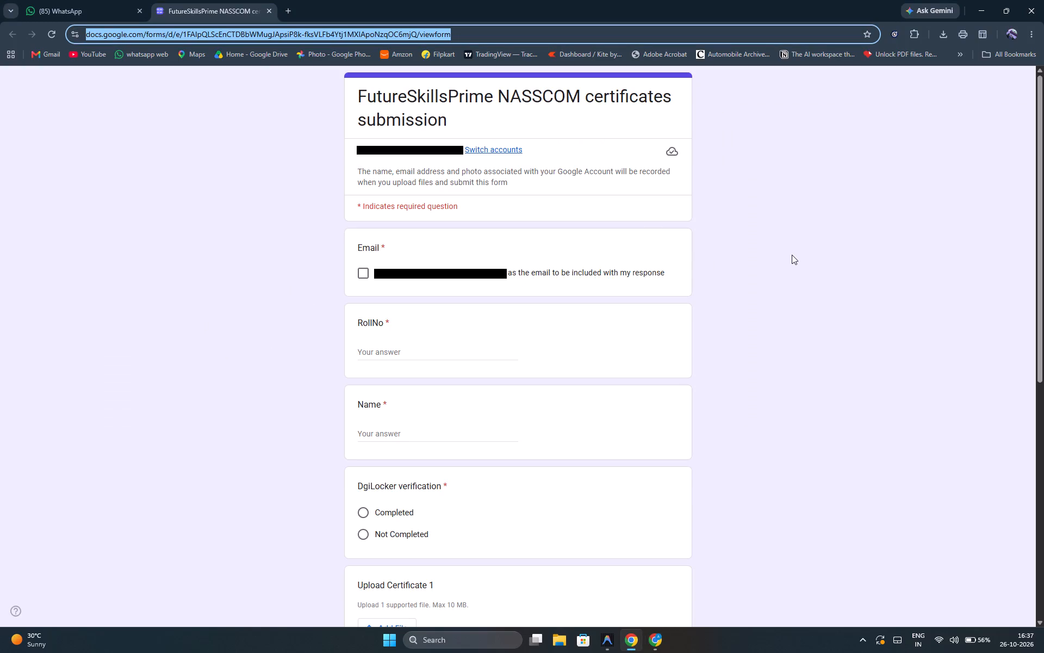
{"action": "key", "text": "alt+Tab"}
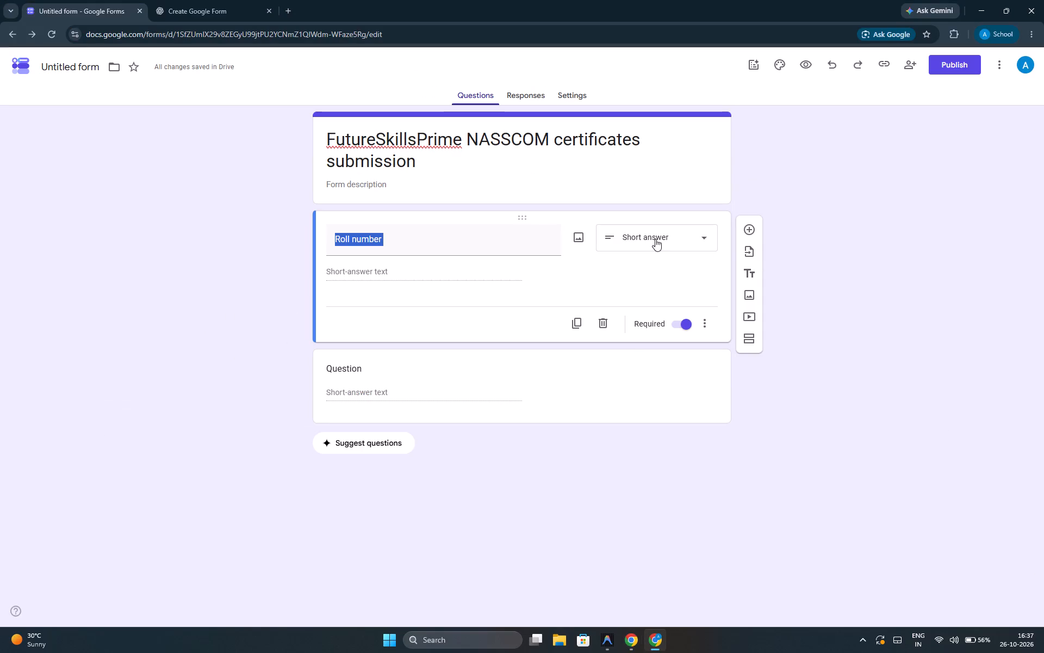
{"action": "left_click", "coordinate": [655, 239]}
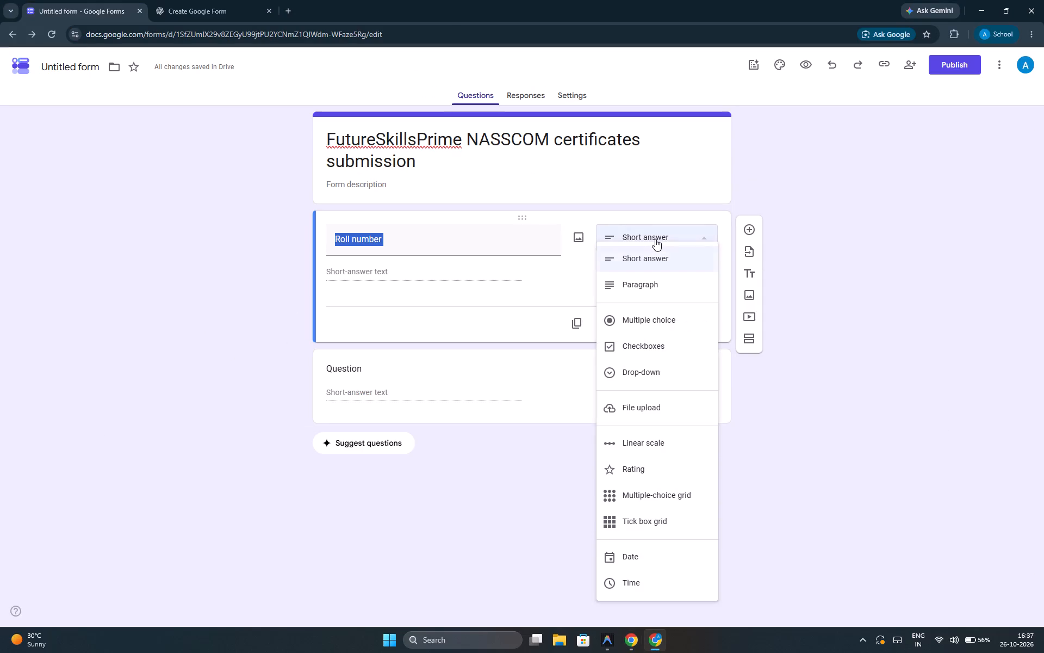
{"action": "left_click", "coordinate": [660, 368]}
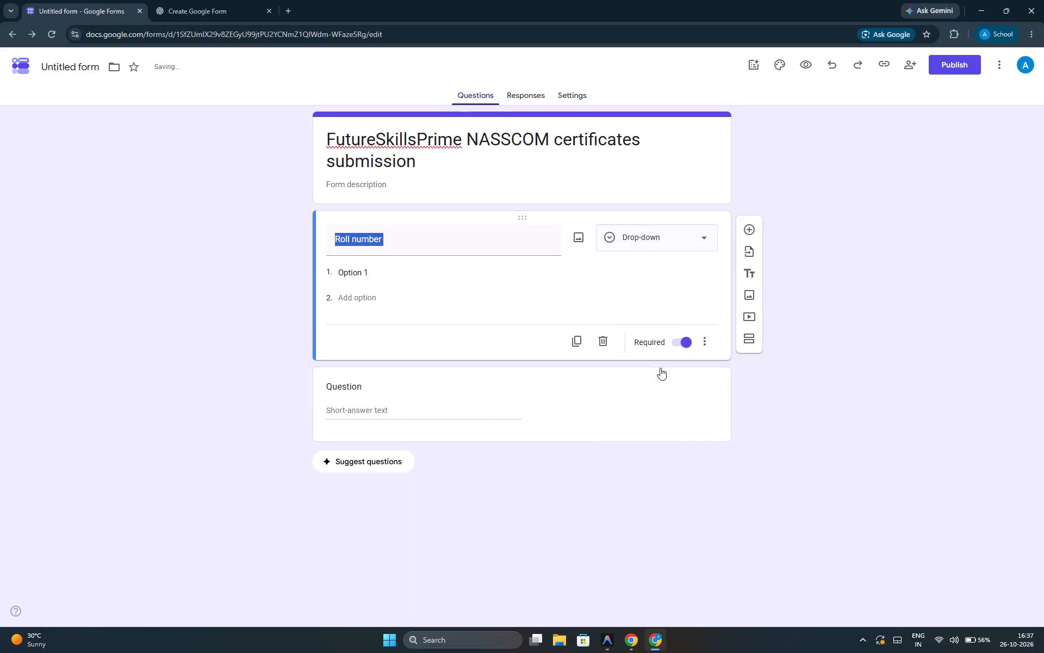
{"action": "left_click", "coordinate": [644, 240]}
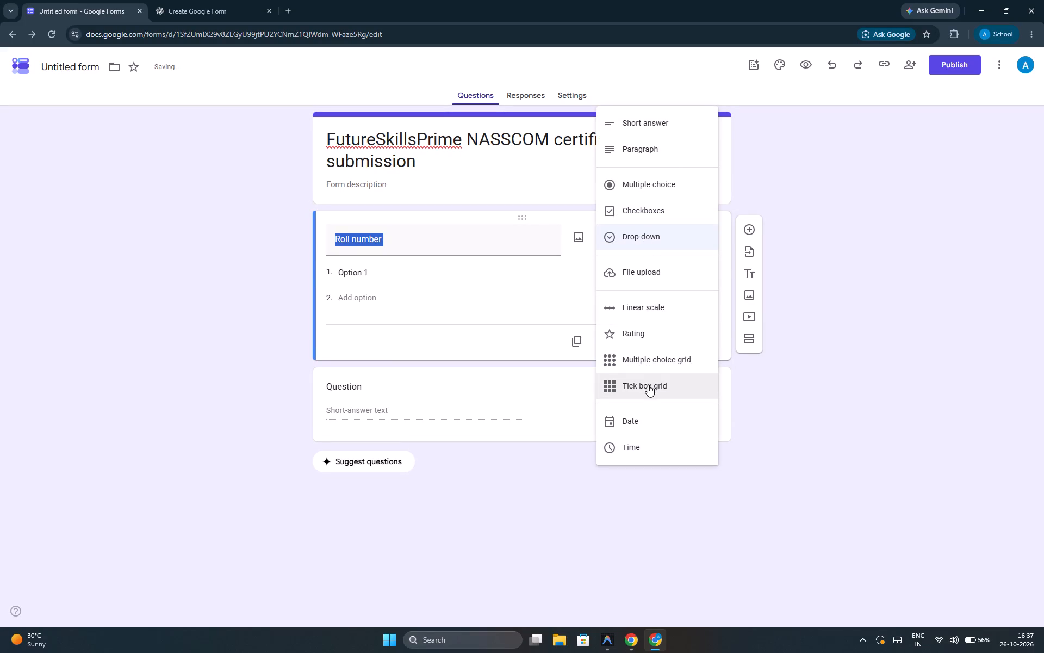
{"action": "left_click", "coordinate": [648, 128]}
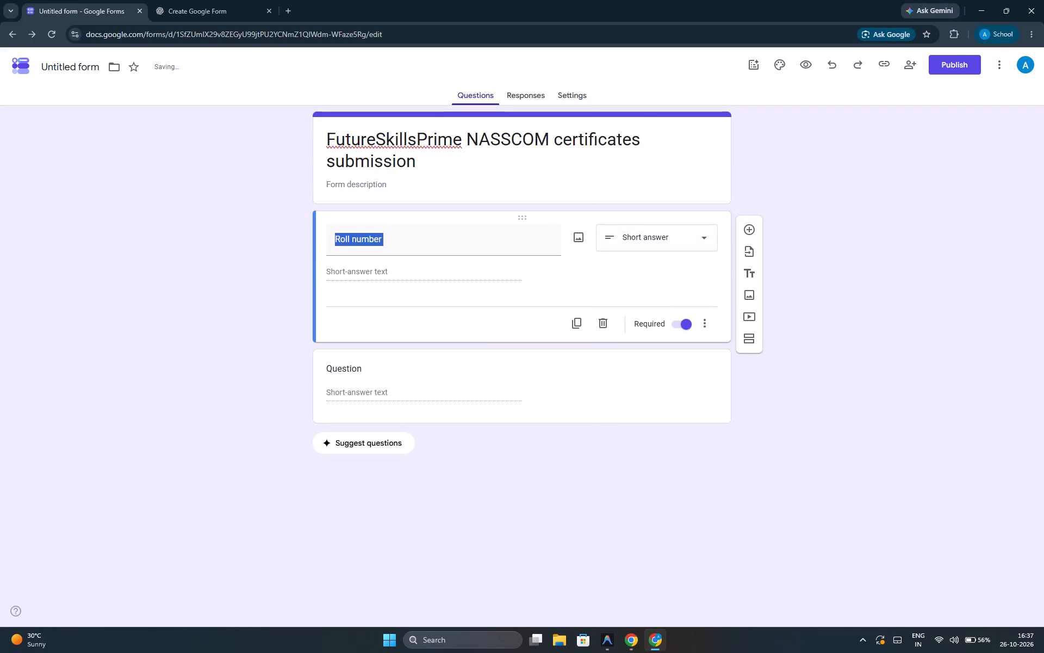
Examine the Roll number question's answer area and the available question types against the reference form.
{"action": "left_click", "coordinate": [784, 164]}
{"action": "left_click", "coordinate": [437, 292]}
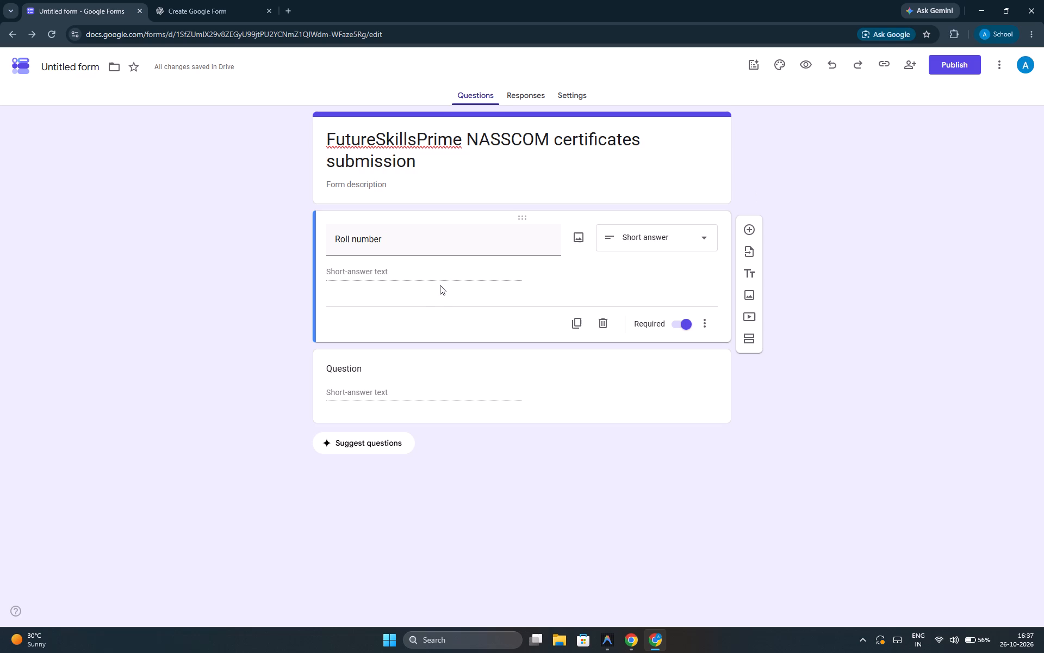
{"action": "left_click", "coordinate": [444, 278]}
{"action": "left_click", "coordinate": [436, 272]}
{"action": "left_click", "coordinate": [364, 258]}
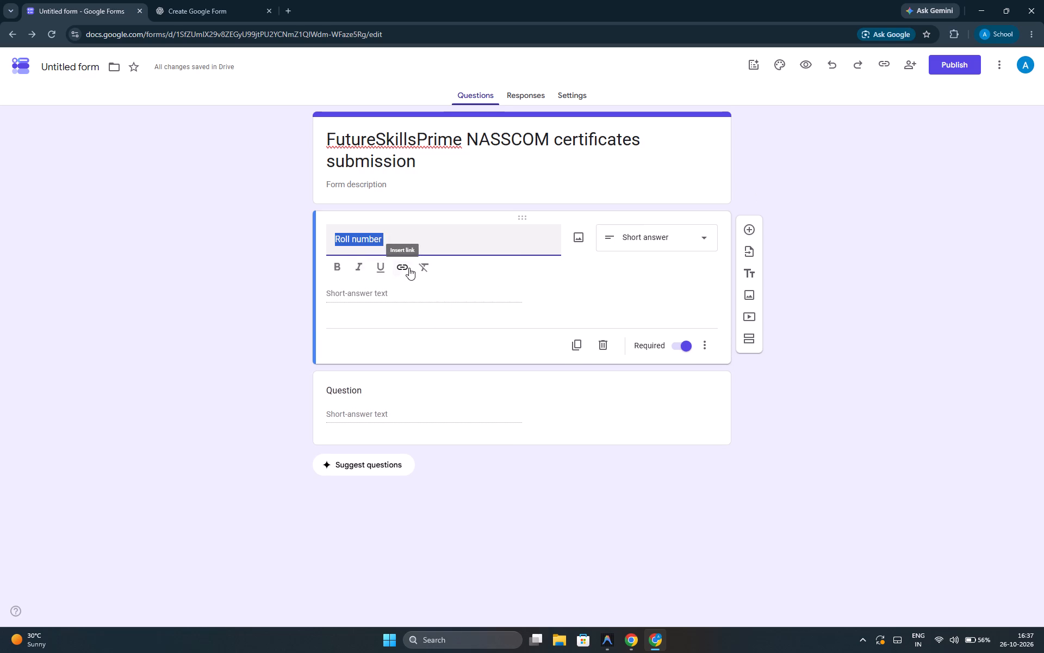
{"action": "left_click", "coordinate": [394, 300]}
{"action": "left_click", "coordinate": [363, 269]}
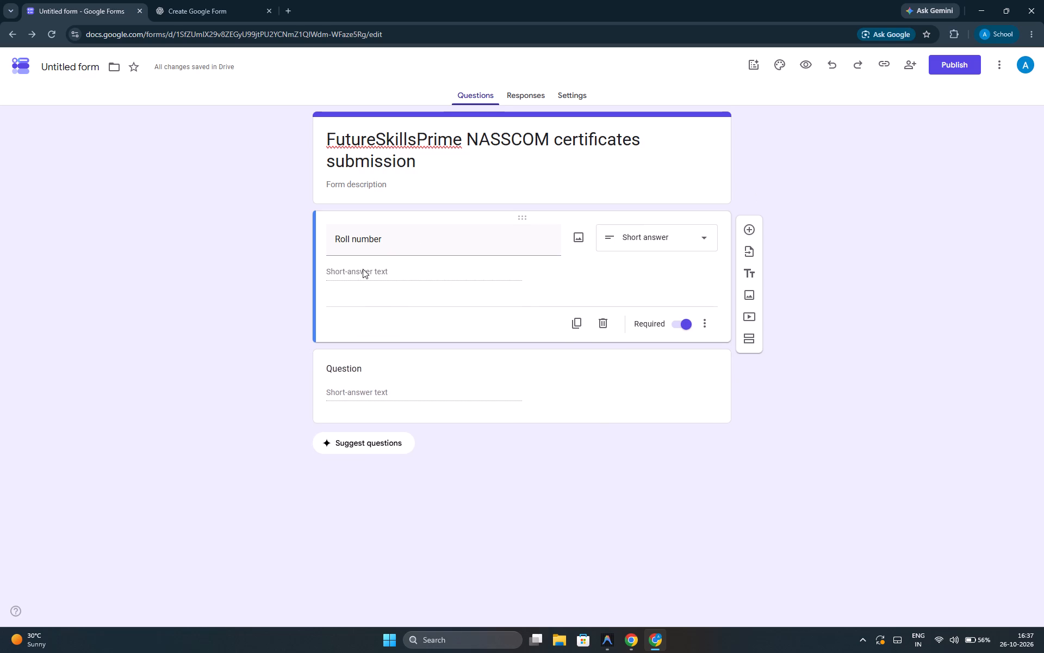
{"action": "key", "text": "alt+Tab"}
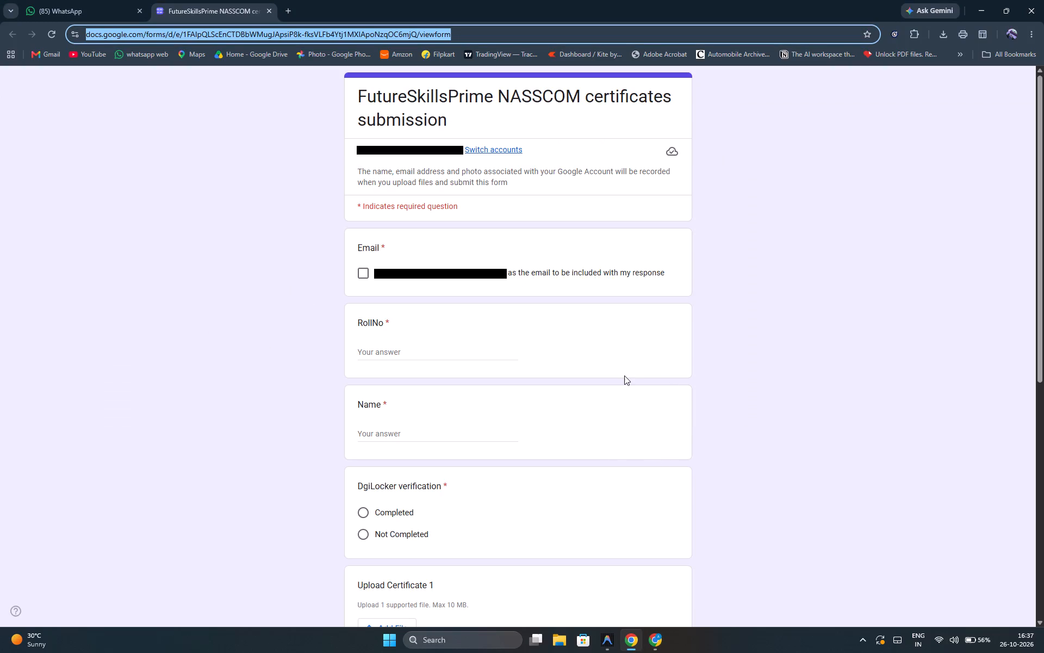
{"action": "key", "text": "alt+Tab"}
{"action": "left_click", "coordinate": [647, 237]}
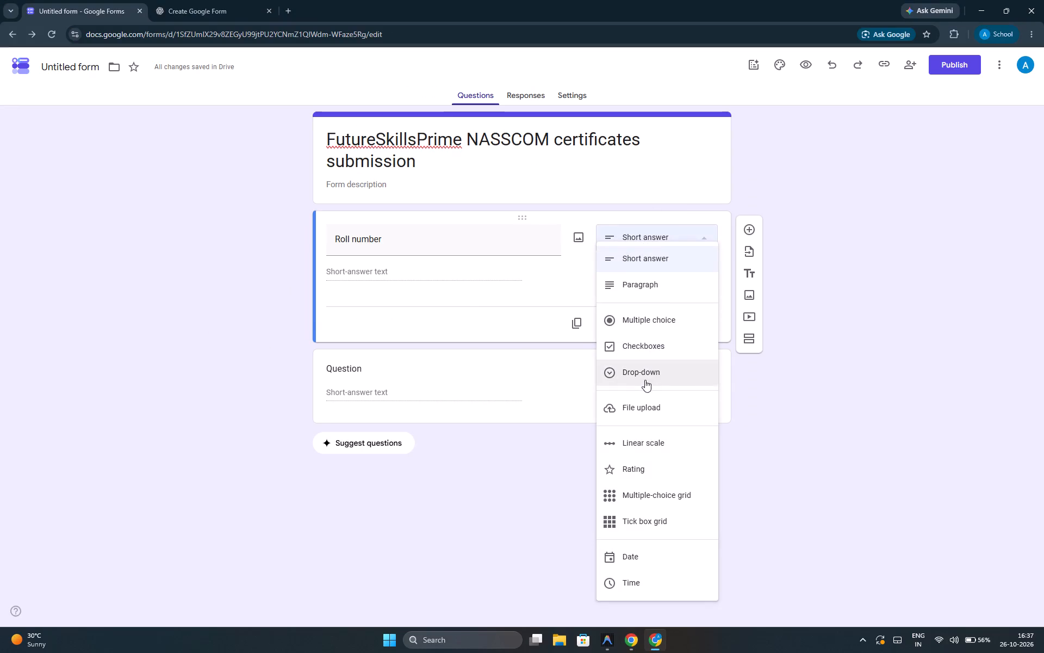
{"action": "scroll", "coordinate": [639, 424], "scroll_direction": "down", "scroll_amount": 2}
{"action": "left_click", "coordinate": [792, 345]}
{"action": "left_click_drag", "start_coordinate": [740, 248], "coordinate": [747, 251]}
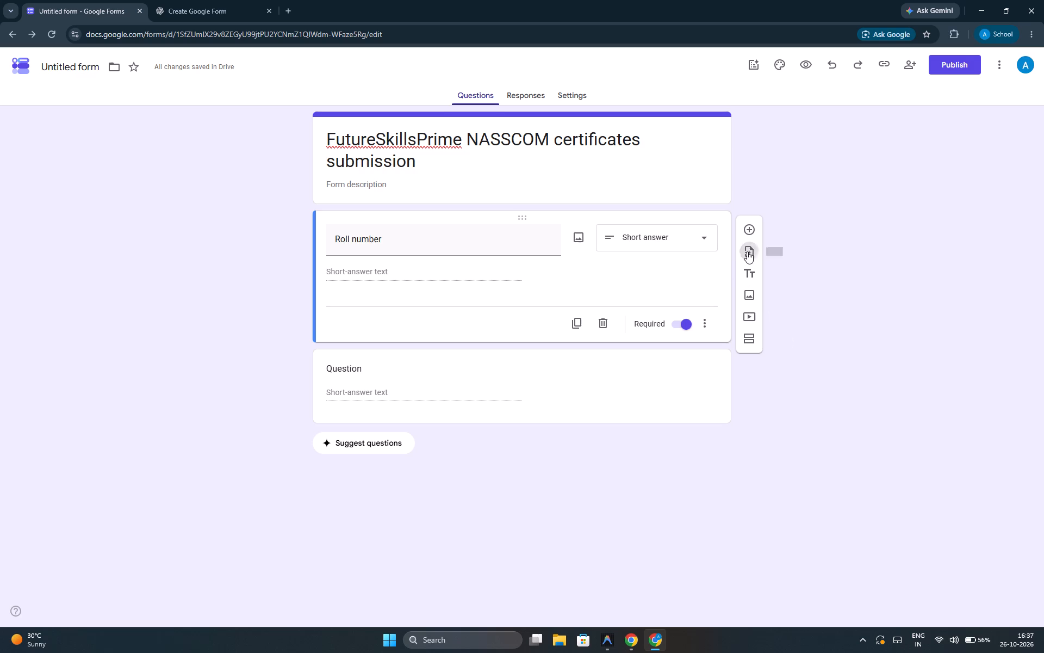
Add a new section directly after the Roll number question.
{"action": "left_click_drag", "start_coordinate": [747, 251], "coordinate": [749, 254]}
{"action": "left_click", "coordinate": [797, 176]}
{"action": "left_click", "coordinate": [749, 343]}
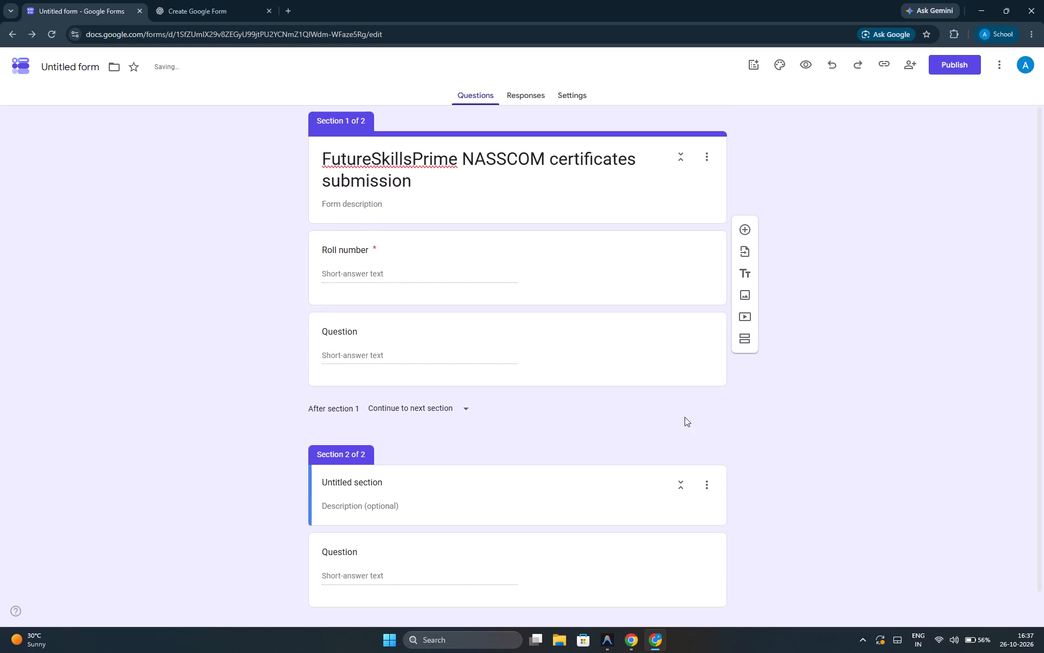
Delete the blank short-answer question below the untitled section header.
{"action": "left_click", "coordinate": [363, 460]}
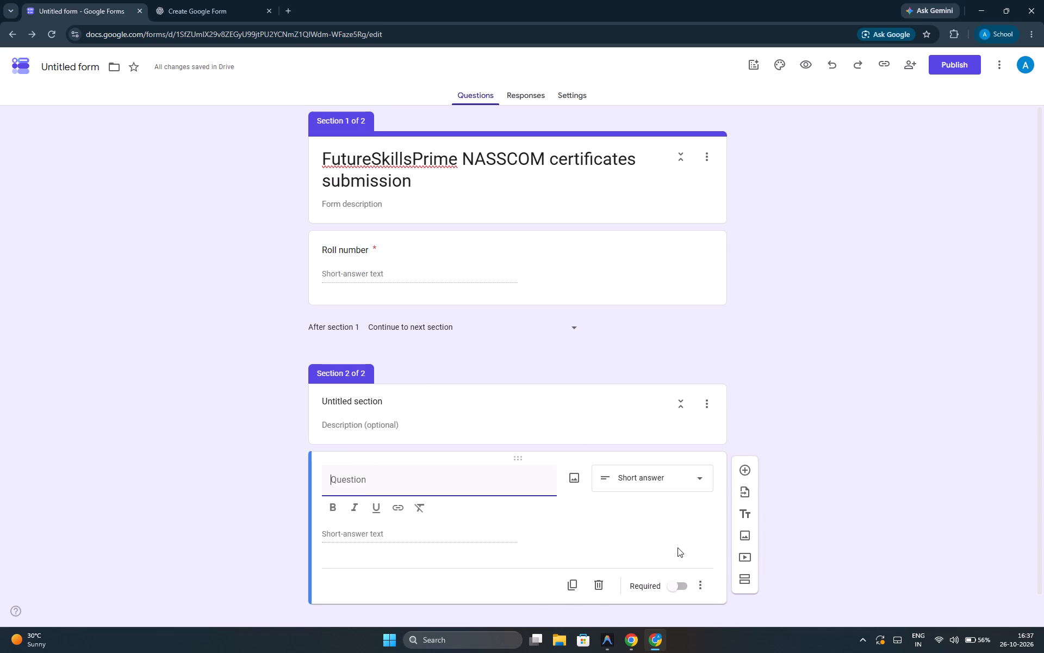
{"action": "left_click", "coordinate": [589, 585]}
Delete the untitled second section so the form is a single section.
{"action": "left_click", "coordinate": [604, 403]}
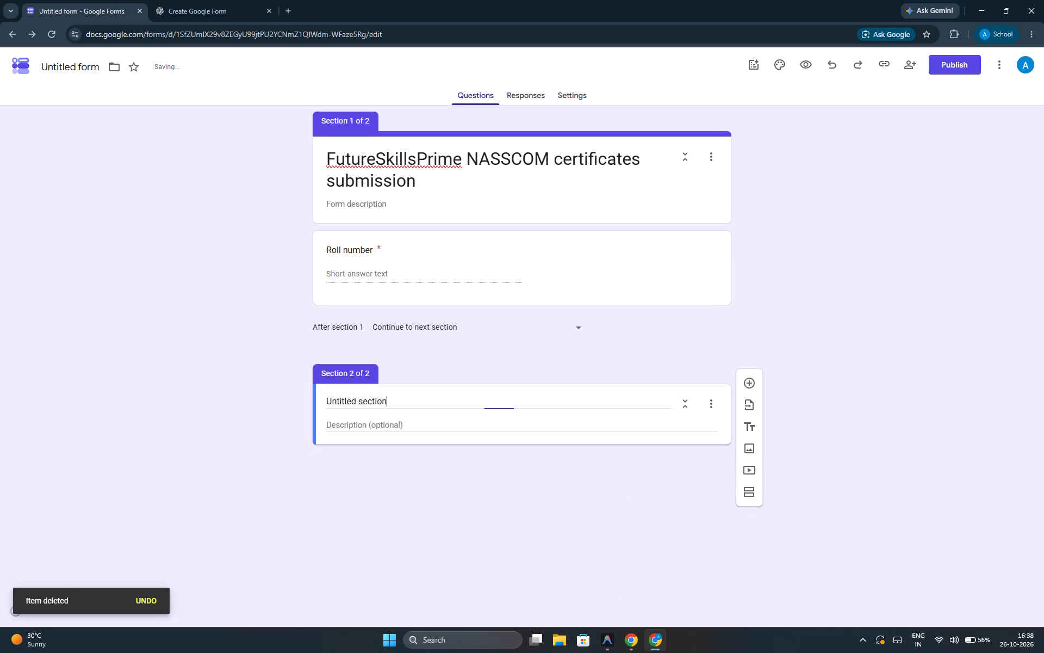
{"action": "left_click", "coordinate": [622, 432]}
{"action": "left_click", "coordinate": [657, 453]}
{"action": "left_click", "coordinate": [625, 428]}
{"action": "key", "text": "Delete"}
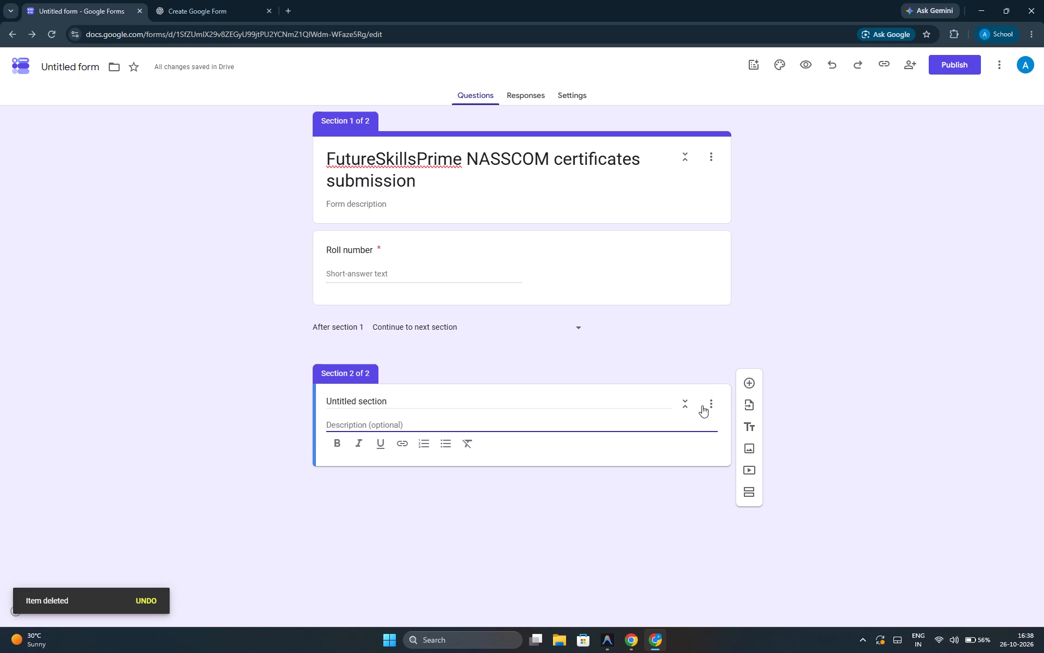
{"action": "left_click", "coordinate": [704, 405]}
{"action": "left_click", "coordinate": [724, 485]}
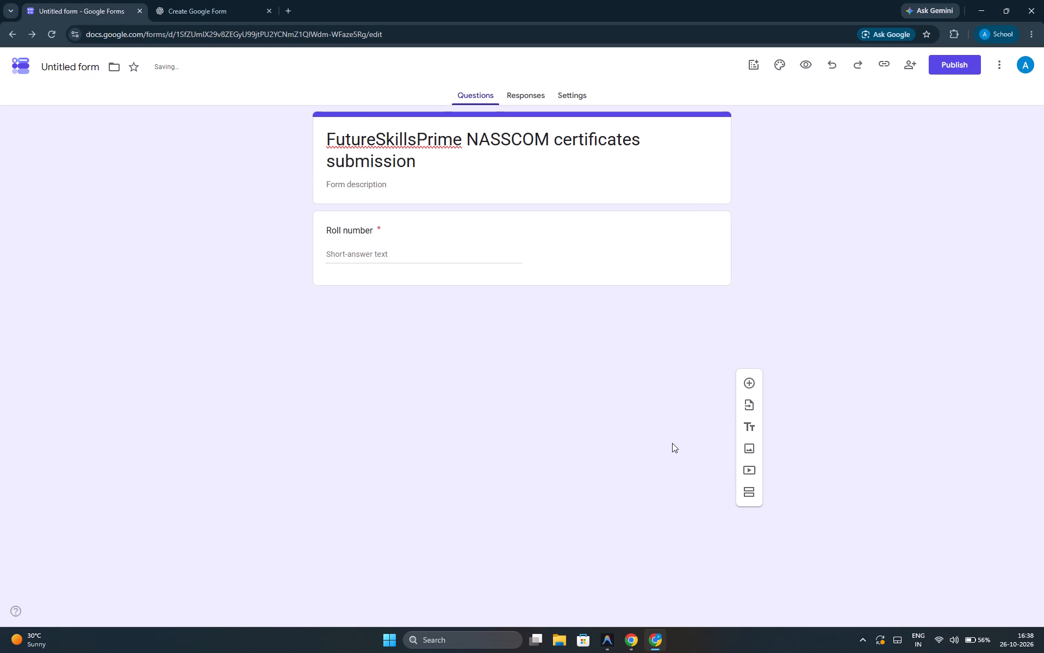
Duplicate the required Roll number question, check the reference form, and retitle the copy "Name".
{"action": "left_click", "coordinate": [610, 254]}
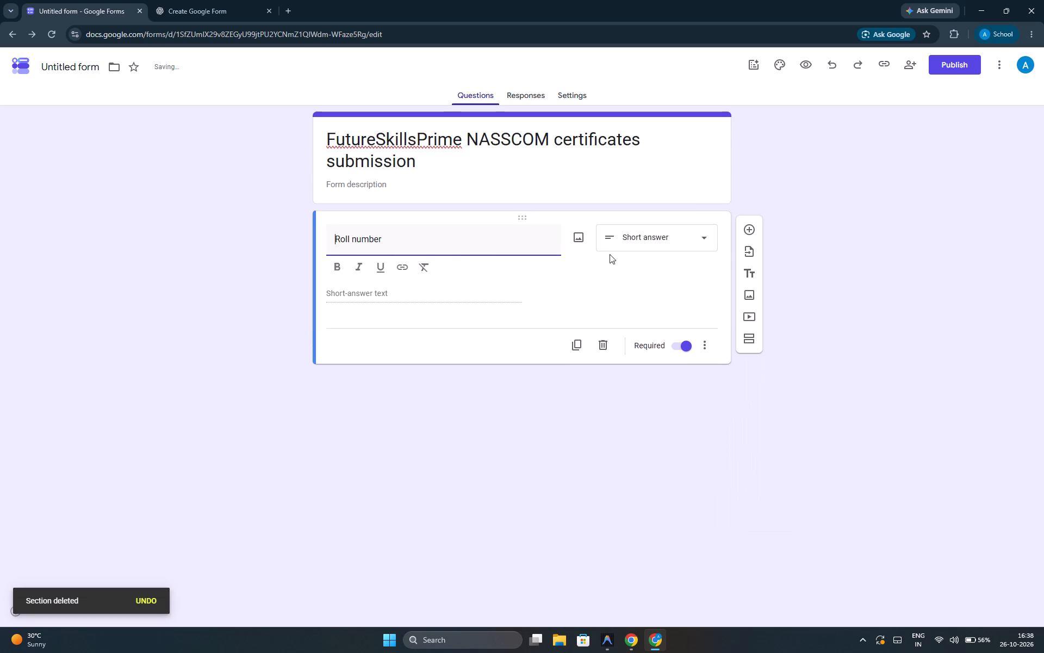
{"action": "left_click", "coordinate": [433, 306]}
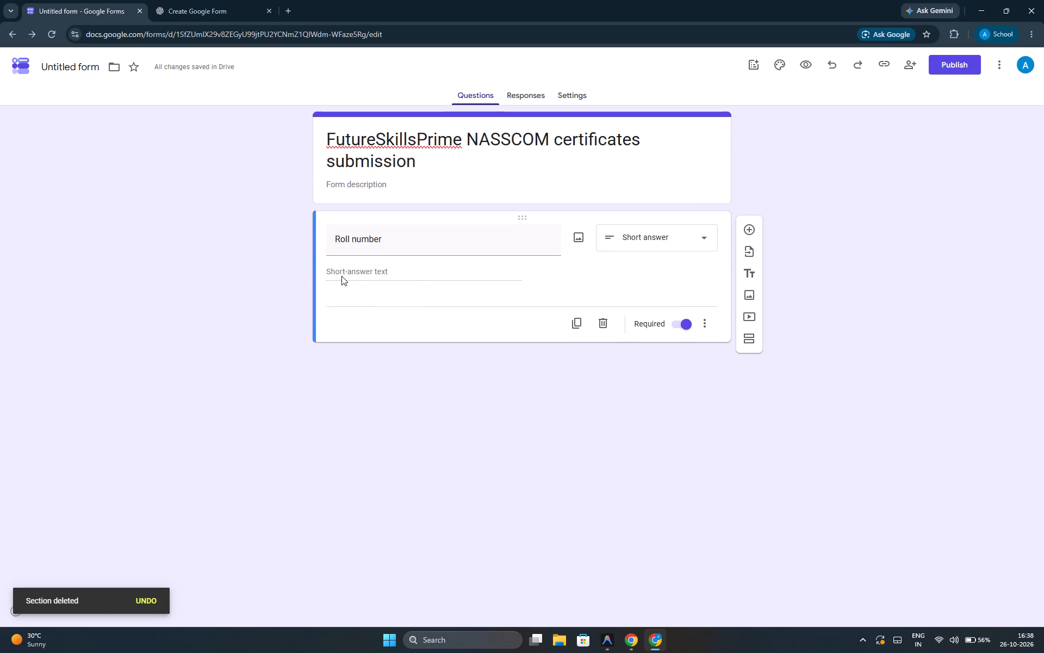
{"action": "left_click", "coordinate": [341, 271]}
{"action": "double_click", "coordinate": [382, 267]}
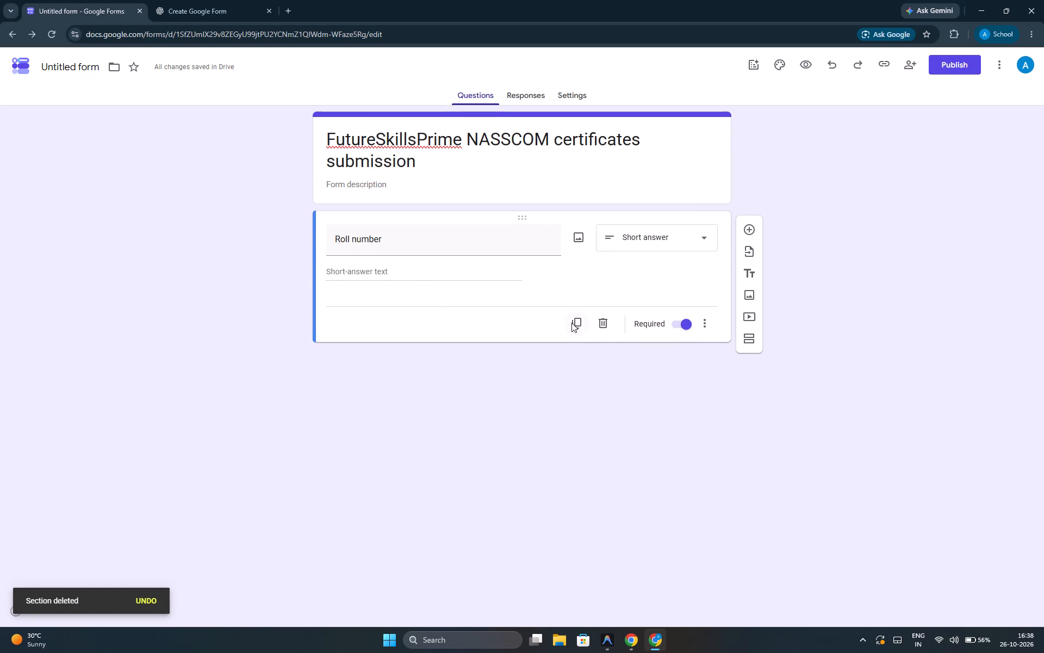
{"action": "left_click", "coordinate": [571, 323]}
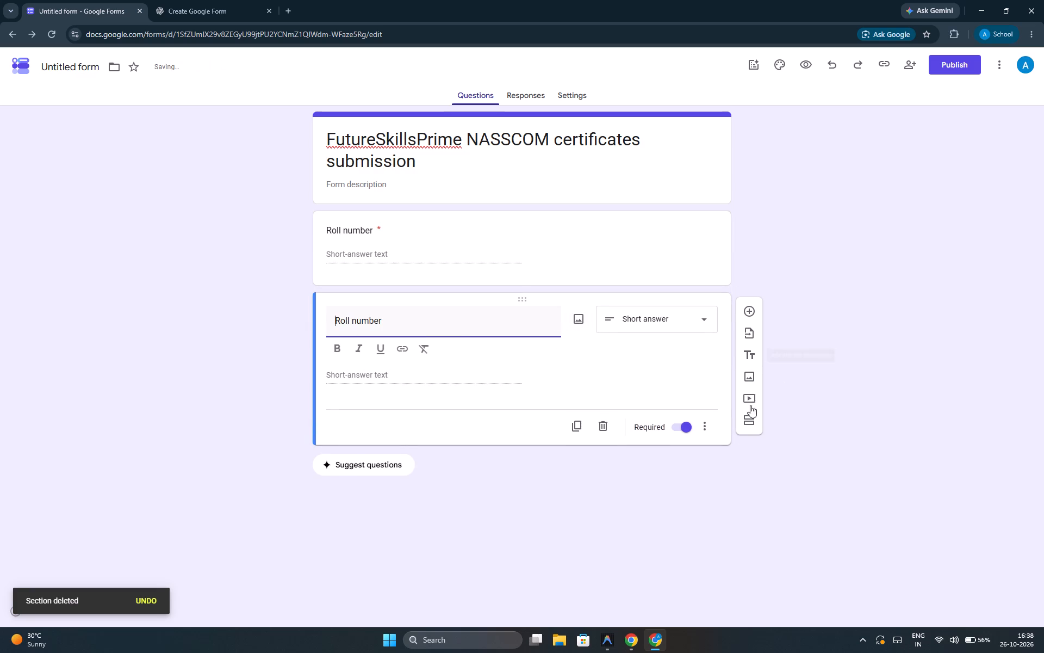
{"action": "key", "text": "alt+Tab"}
{"action": "key", "text": "alt+Tab"}
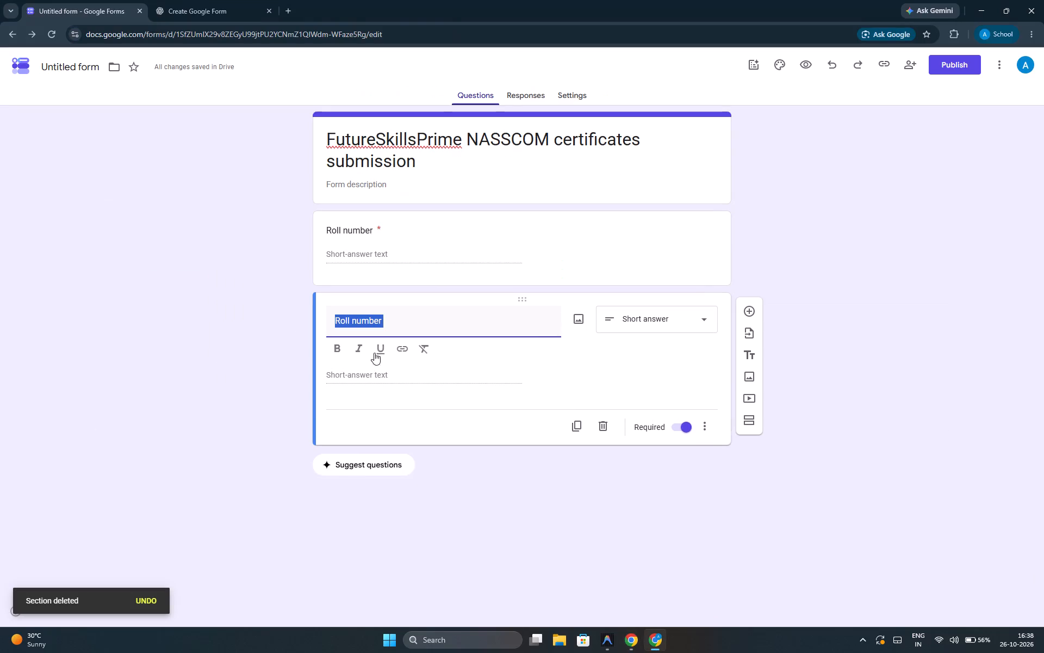
{"action": "key", "text": "BackSpace"}
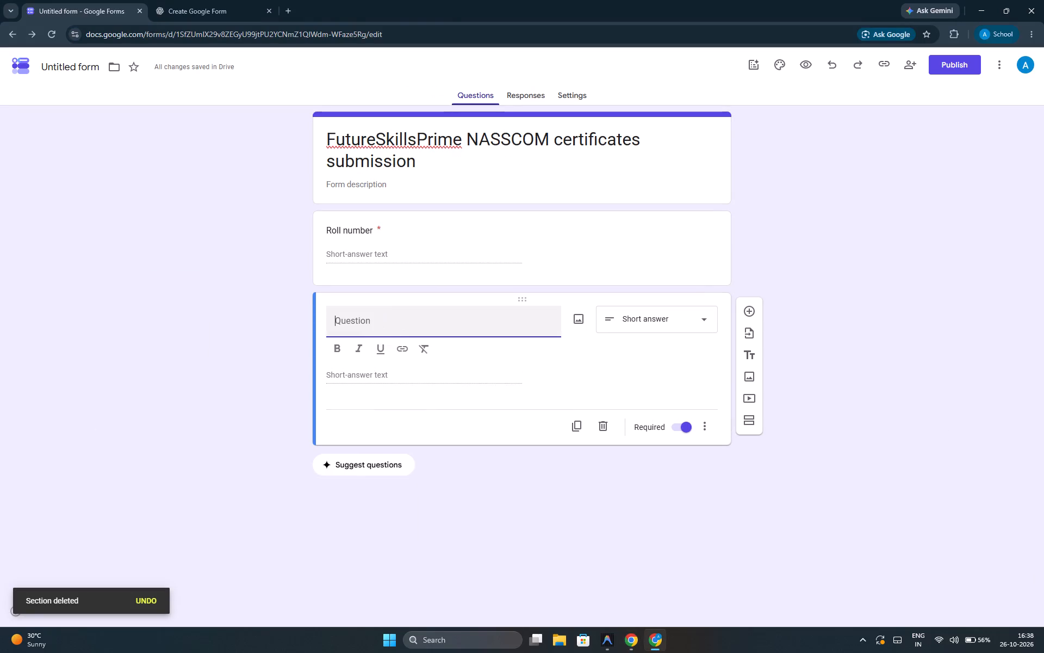
{"action": "type", "text": "Name"}
{"action": "key", "text": "space"}
{"action": "key", "text": "alt+Tab"}
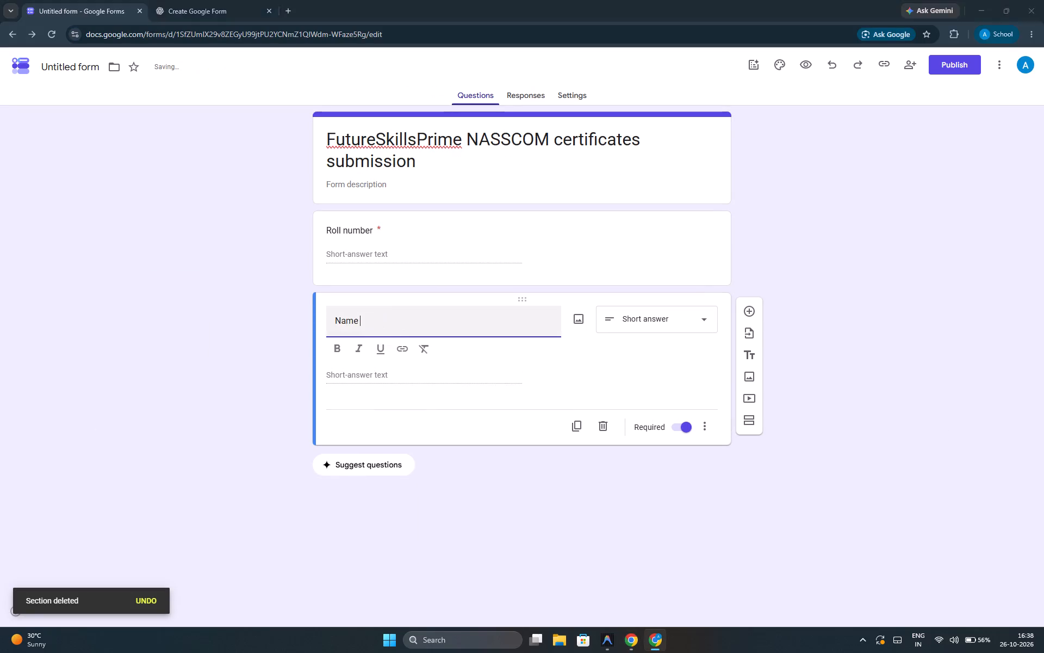
{"action": "key", "text": "alt+Tab"}
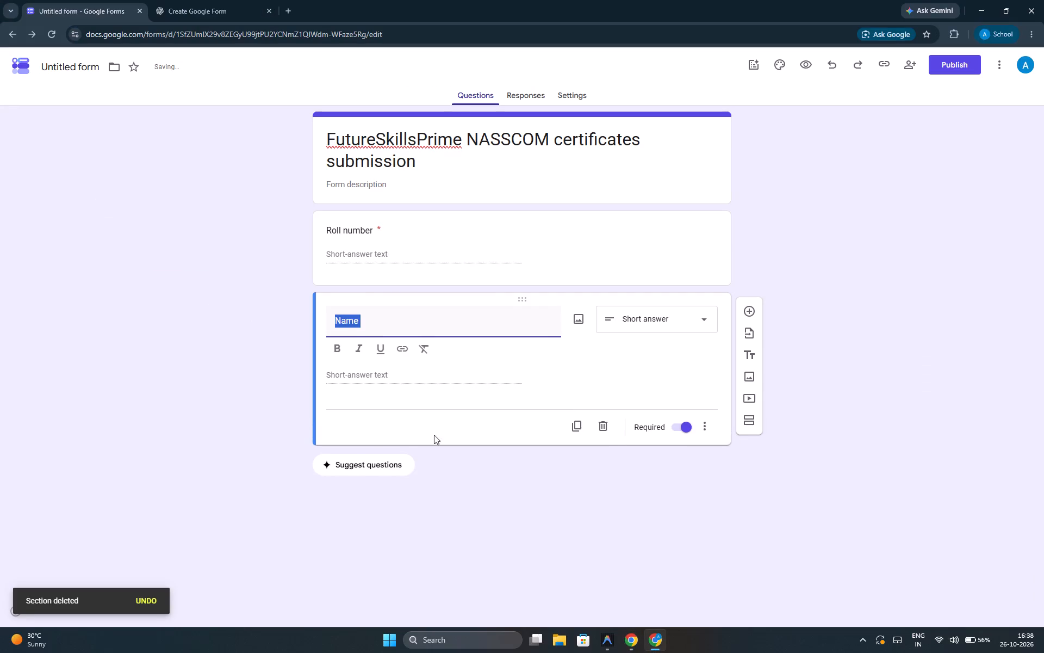
{"action": "left_click", "coordinate": [445, 531]}
{"action": "key", "text": "alt+Tab"}
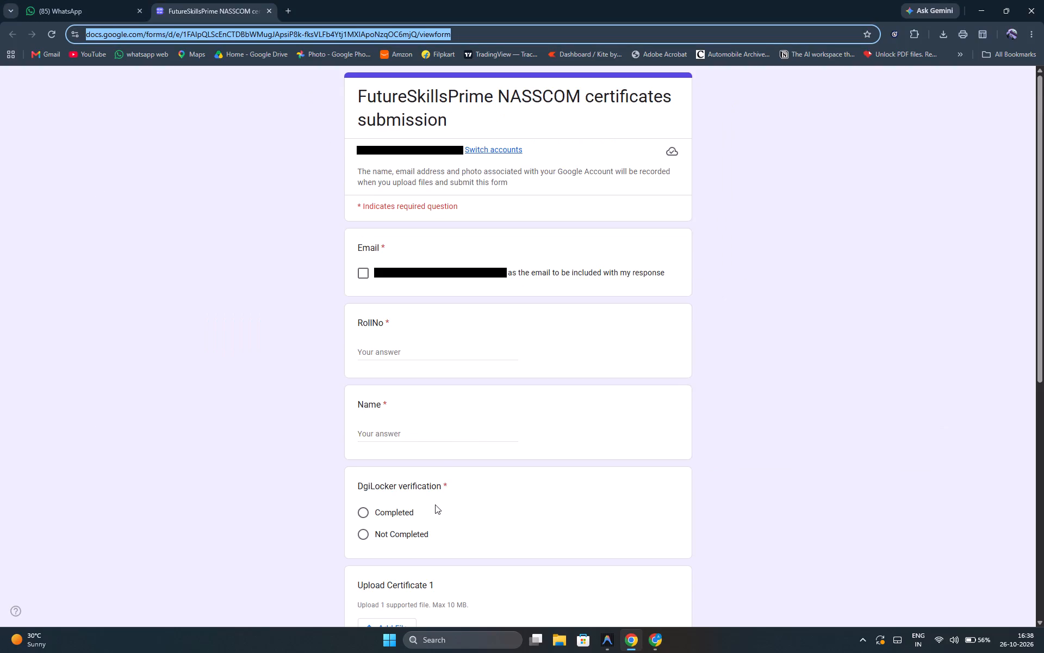
{"action": "scroll", "coordinate": [435, 504], "scroll_direction": "down", "scroll_amount": 1}
{"action": "key", "text": "alt+Tab"}
{"action": "scroll", "coordinate": [435, 490], "scroll_direction": "down", "scroll_amount": 1}
{"action": "key", "text": "alt+Tab"}
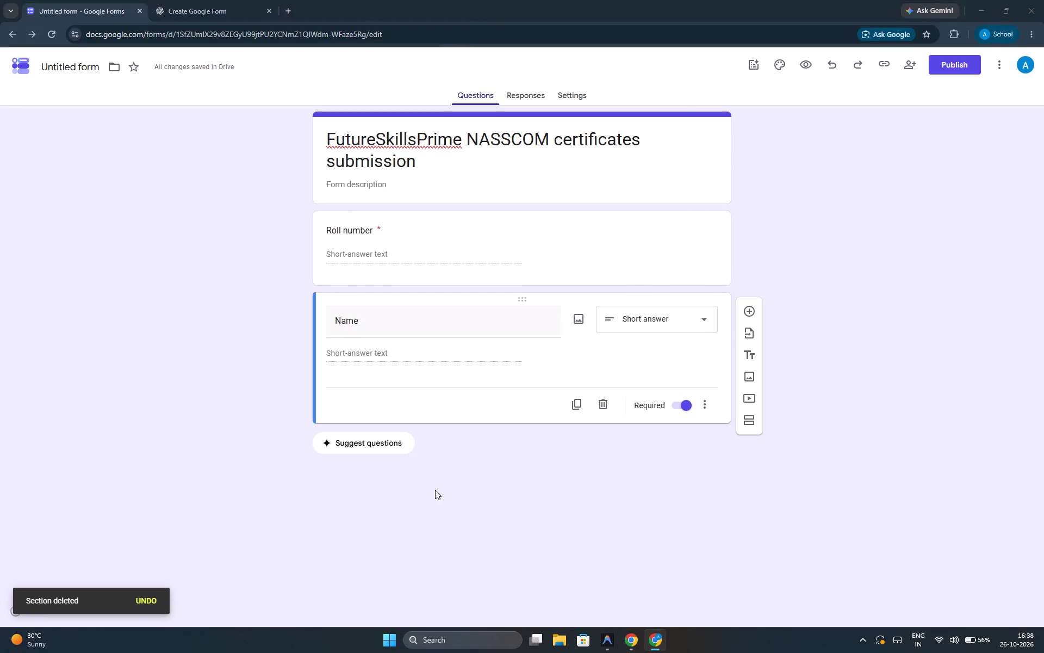
{"action": "scroll", "coordinate": [435, 490], "scroll_direction": "down", "scroll_amount": 5}
{"action": "scroll", "coordinate": [435, 490], "scroll_direction": "up", "scroll_amount": 2}
{"action": "key", "text": "alt+Tab"}
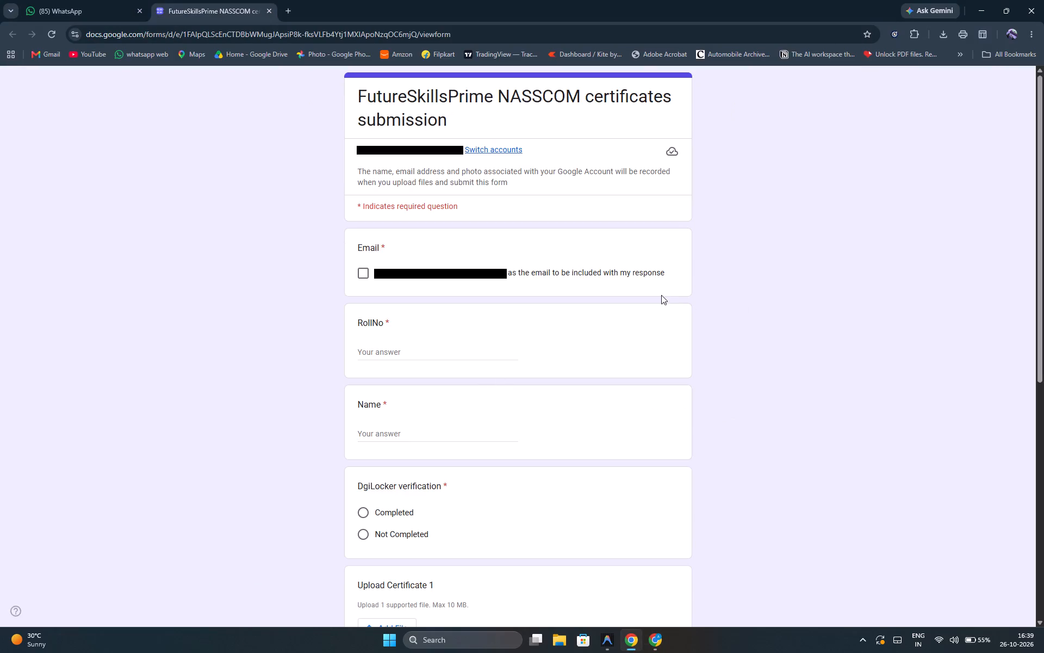
{"action": "key", "text": "alt+Tab"}
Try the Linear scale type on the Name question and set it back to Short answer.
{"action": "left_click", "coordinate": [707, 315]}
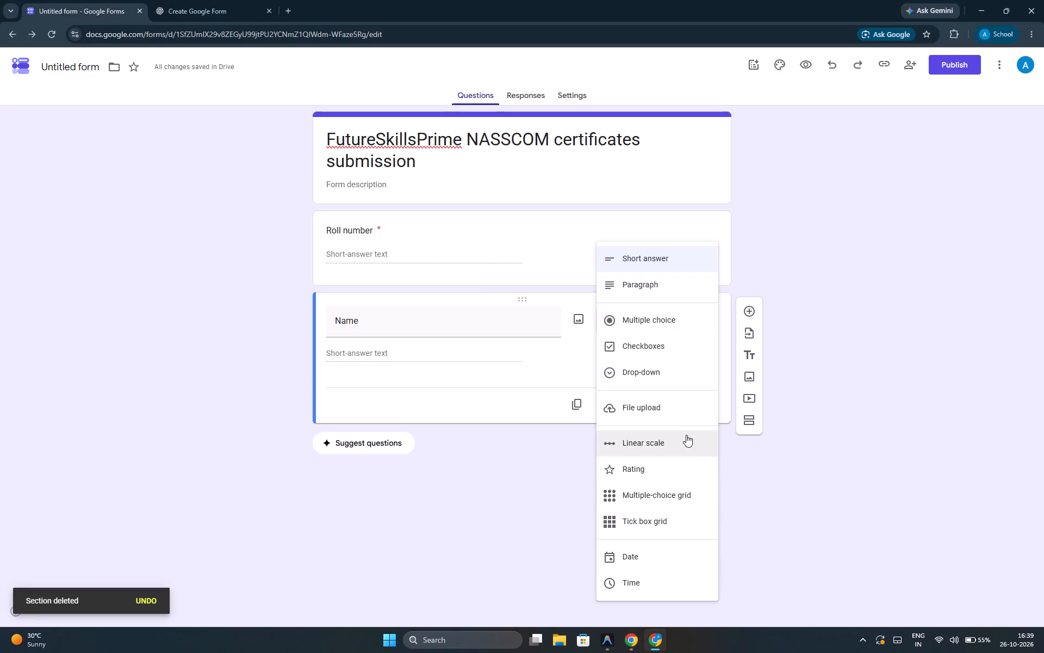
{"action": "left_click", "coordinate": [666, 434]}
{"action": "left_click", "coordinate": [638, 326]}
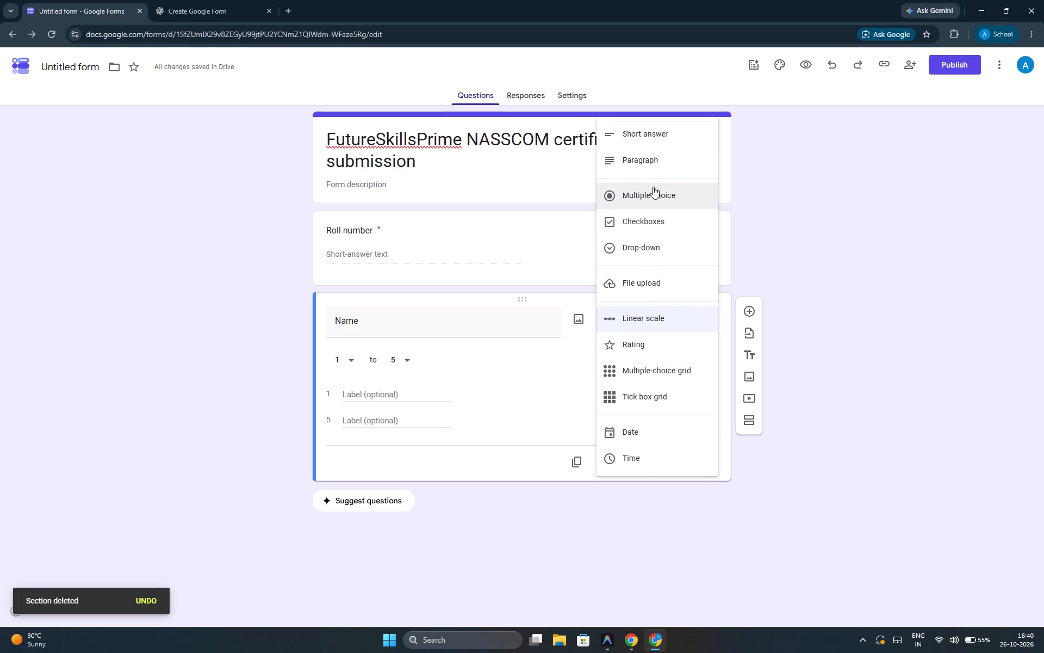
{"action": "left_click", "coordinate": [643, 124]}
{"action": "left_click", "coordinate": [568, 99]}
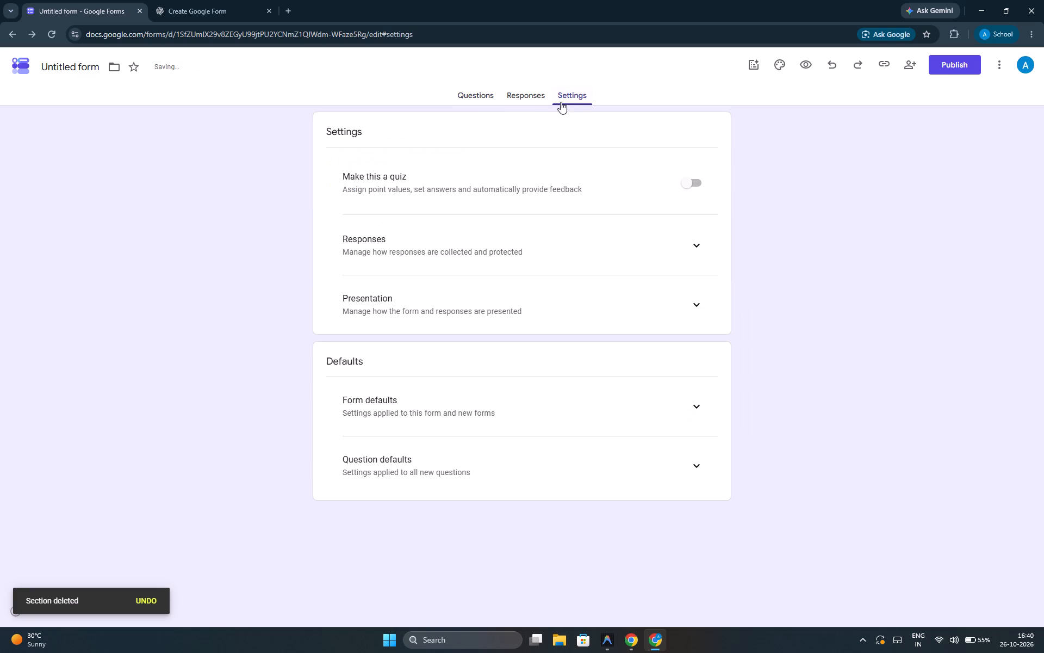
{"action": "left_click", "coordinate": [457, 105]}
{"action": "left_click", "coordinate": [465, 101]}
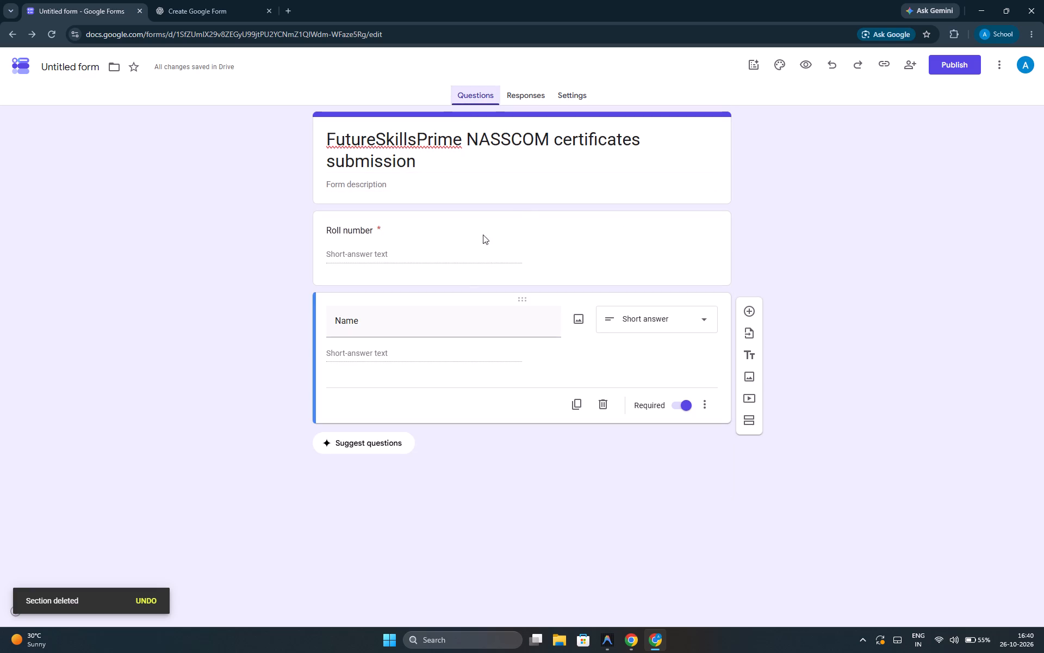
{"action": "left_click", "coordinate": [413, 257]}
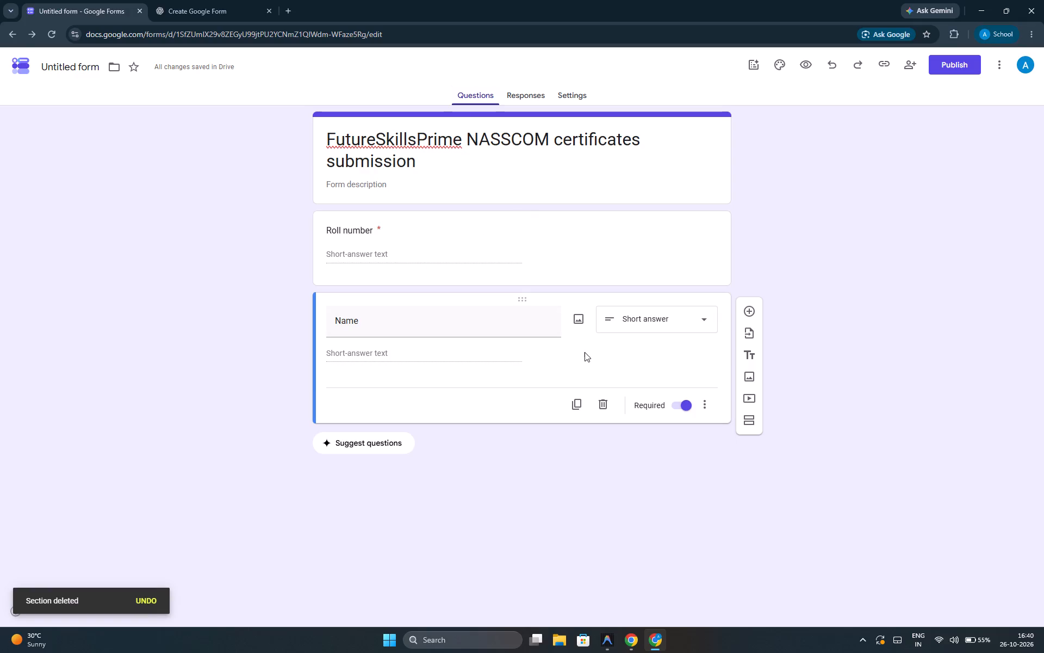
Check the reference form's next question and add a new multiple-choice question below Name.
{"action": "key", "text": "alt+Tab"}
{"action": "scroll", "coordinate": [551, 445], "scroll_direction": "down", "scroll_amount": 3}
{"action": "key", "text": "alt+Tab"}
{"action": "left_click", "coordinate": [670, 488]}
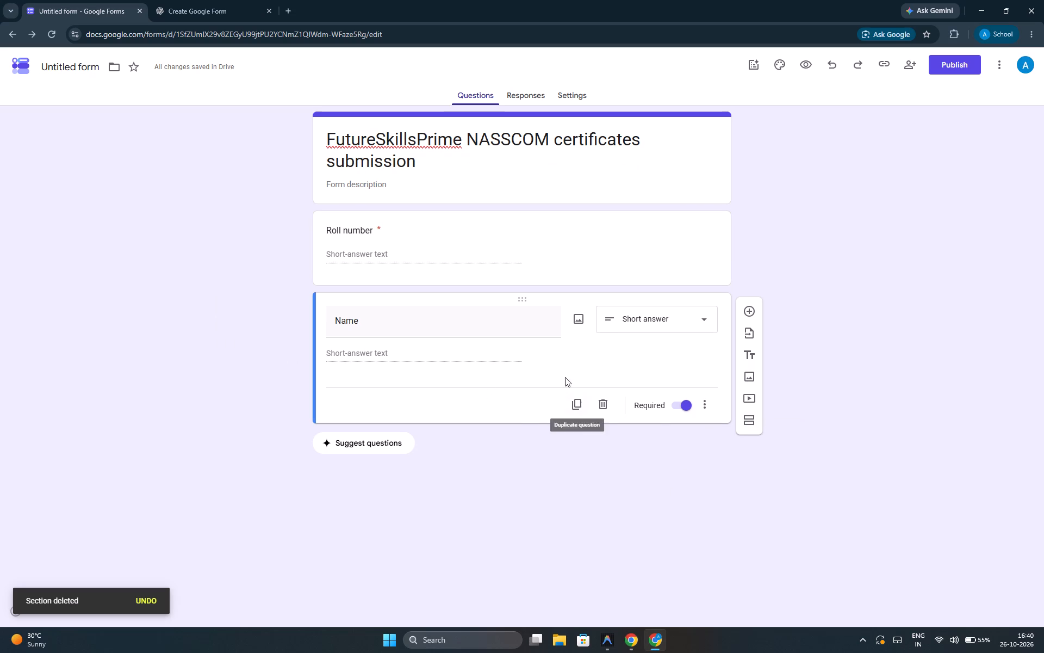
{"action": "left_click", "coordinate": [744, 316]}
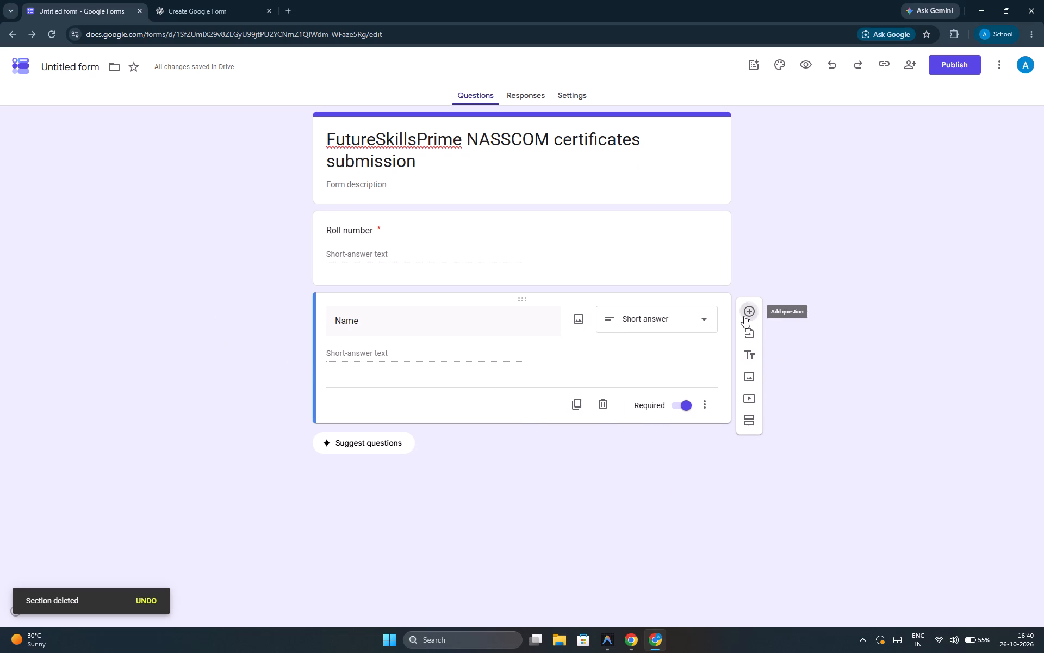
{"action": "key", "text": "alt+Tab"}
{"action": "key", "text": "alt+Tab"}
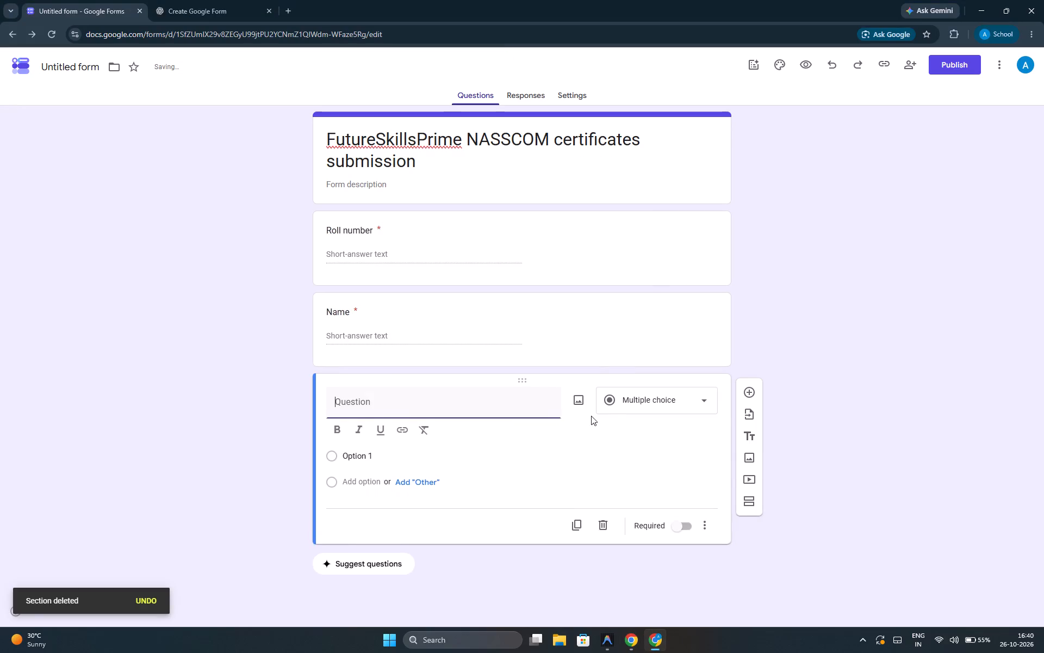
{"action": "left_click", "coordinate": [616, 409]}
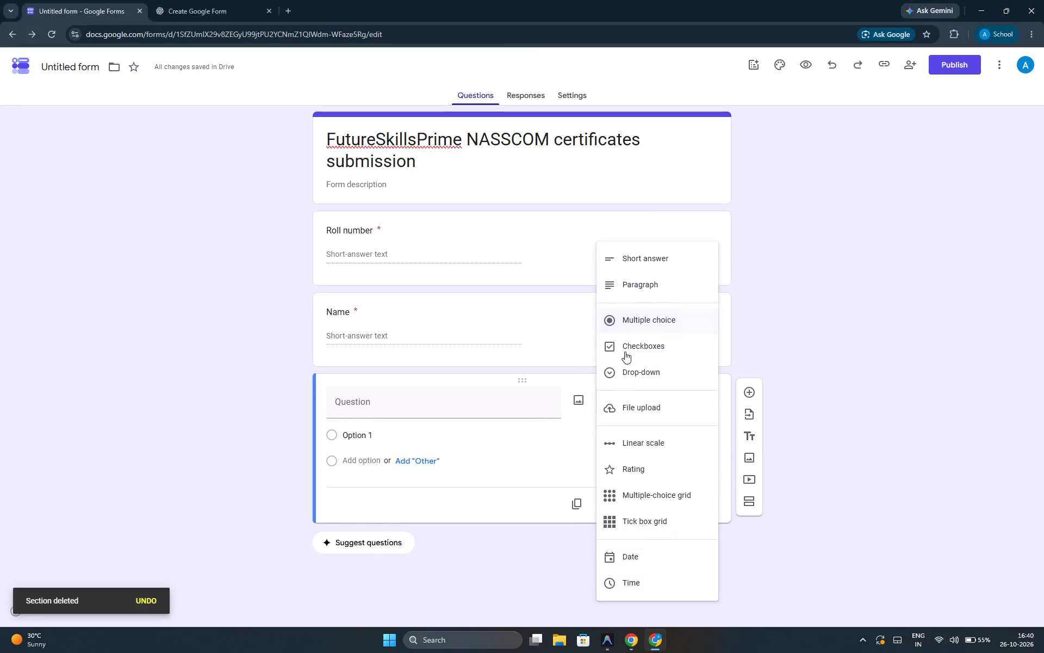
{"action": "left_click", "coordinate": [493, 463]}
Copy the "DgiLocker verification" title from the reference form into the new question and edit it to "DgiLocer verification*".
{"action": "left_click", "coordinate": [436, 405]}
{"action": "key", "text": "alt+Tab"}
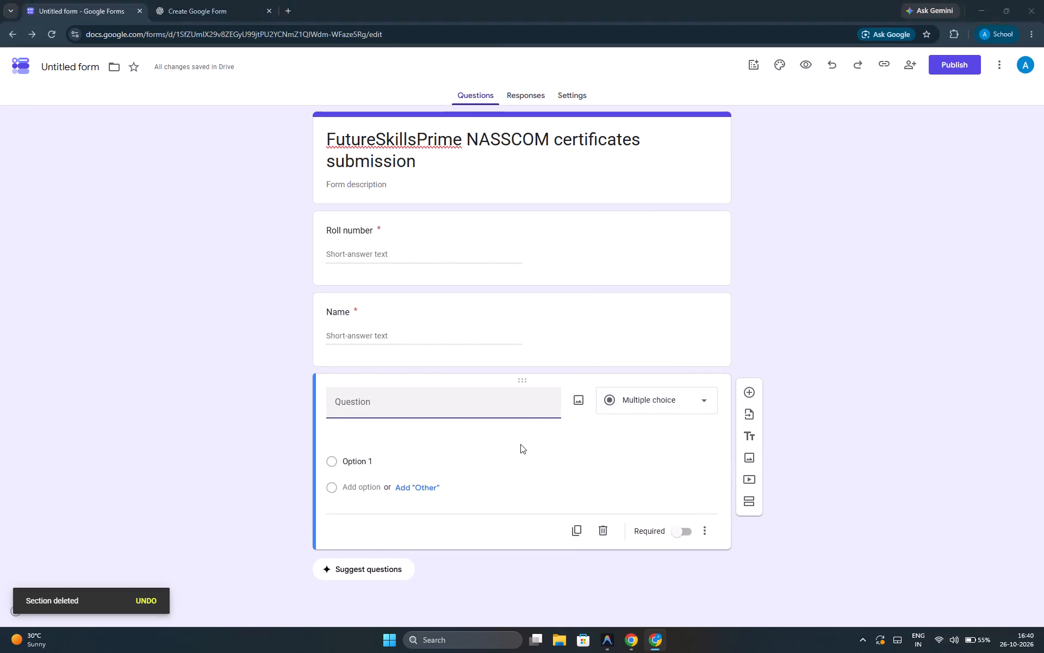
{"action": "left_click_drag", "start_coordinate": [356, 372], "coordinate": [451, 368]}
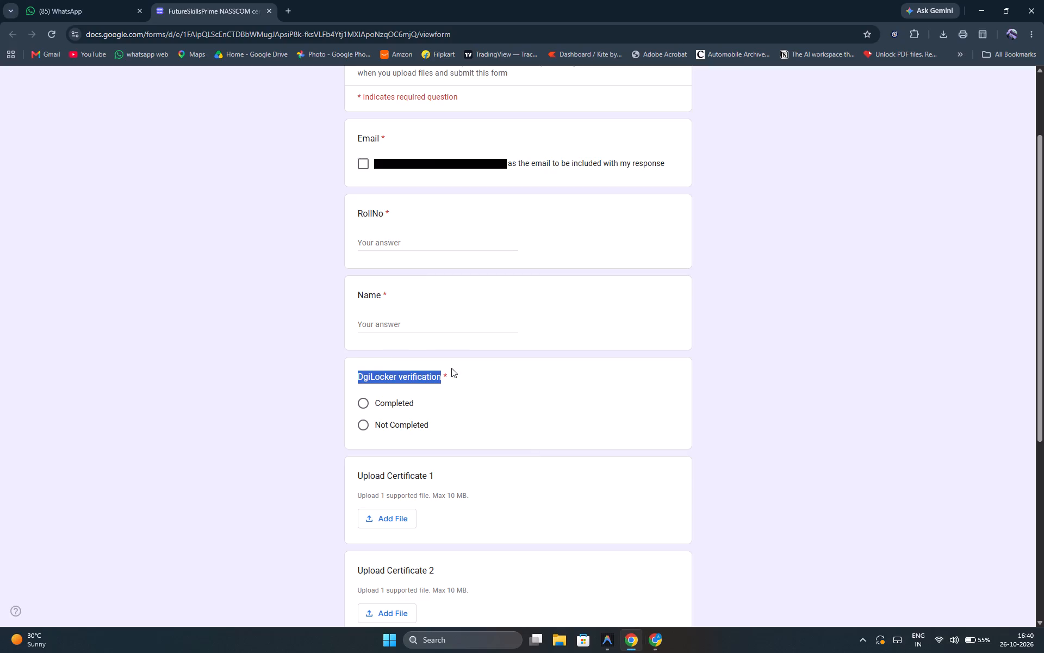
{"action": "left_click_drag", "start_coordinate": [451, 368], "coordinate": [458, 369]}
{"action": "key", "text": "ctrl+c"}
{"action": "key", "text": "alt+Tab"}
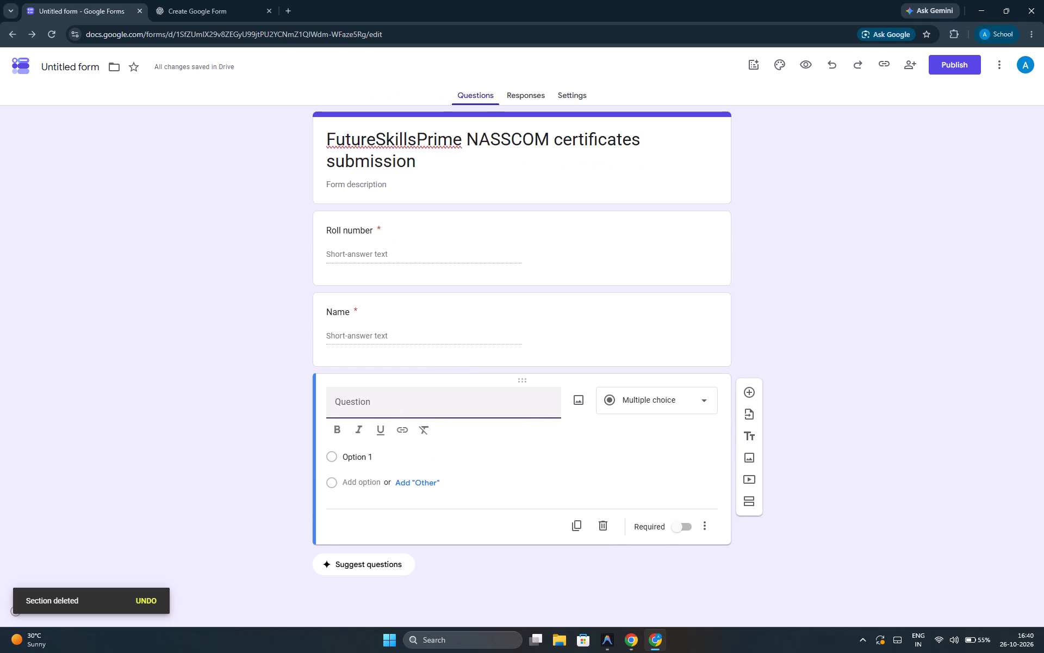
{"action": "key", "text": "ctrl+v"}
{"action": "left_click", "coordinate": [364, 408]}
{"action": "key", "text": "BackSpace"}
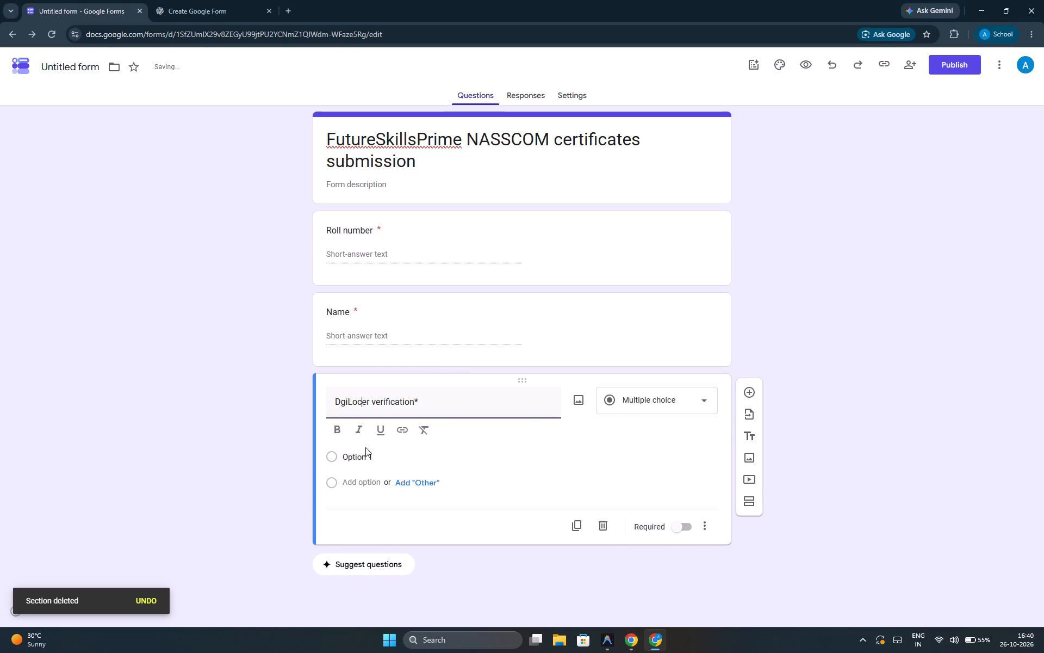
Copy "Completed" from the reference form and use it as the verification question's first option.
{"action": "left_click", "coordinate": [353, 466]}
{"action": "key", "text": "alt+Tab"}
{"action": "key", "text": "alt+Tab"}
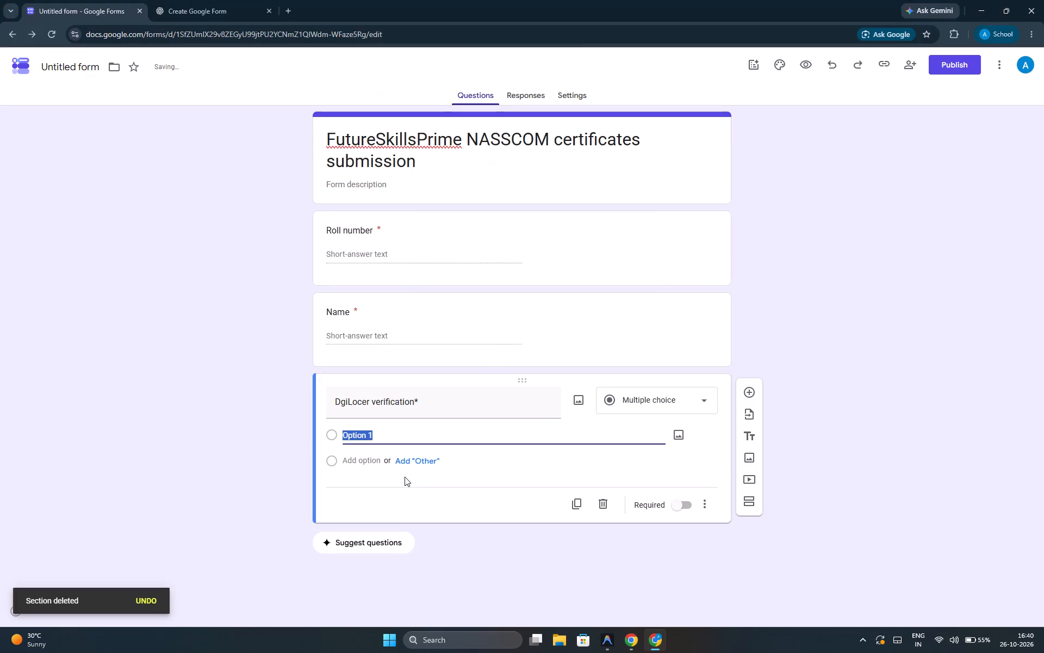
{"action": "key", "text": "BackSpace"}
{"action": "key", "text": "alt+Tab"}
{"action": "double_click", "coordinate": [393, 401]}
{"action": "key", "text": "ctrl+v"}
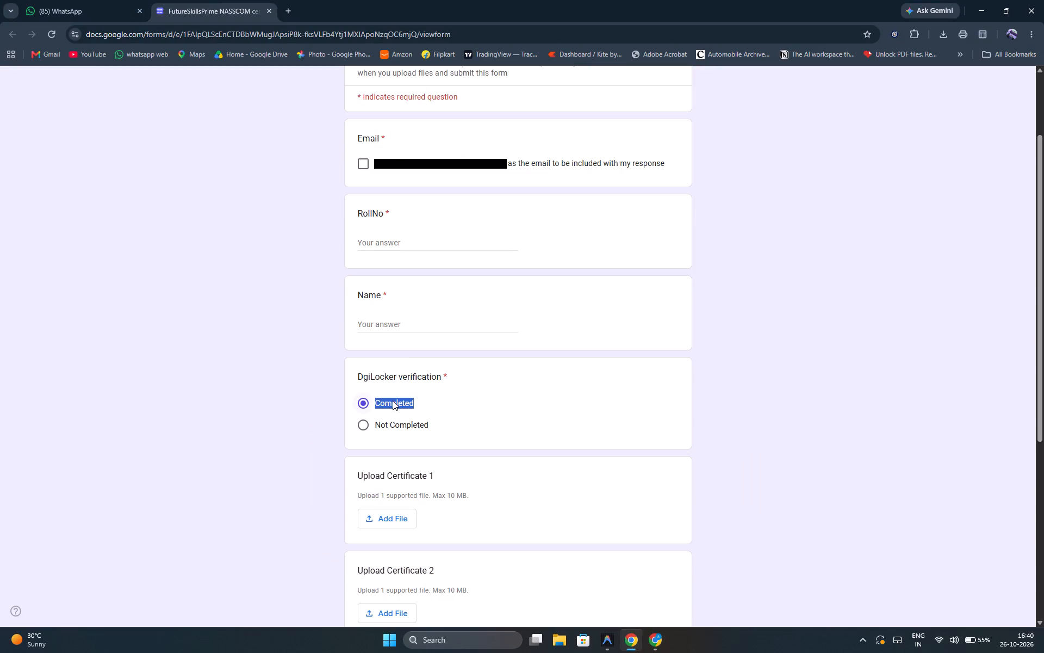
{"action": "key", "text": "ctrl+c"}
{"action": "key", "text": "ctrl+c"}
{"action": "key", "text": "alt+Tab"}
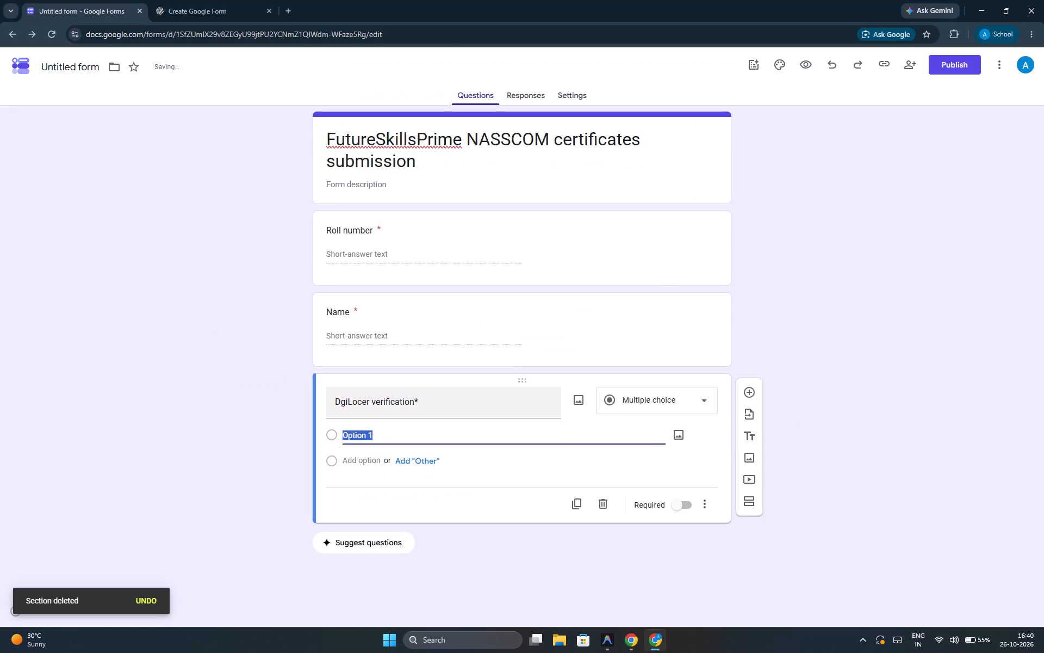
{"action": "key", "text": "ctrl+v"}
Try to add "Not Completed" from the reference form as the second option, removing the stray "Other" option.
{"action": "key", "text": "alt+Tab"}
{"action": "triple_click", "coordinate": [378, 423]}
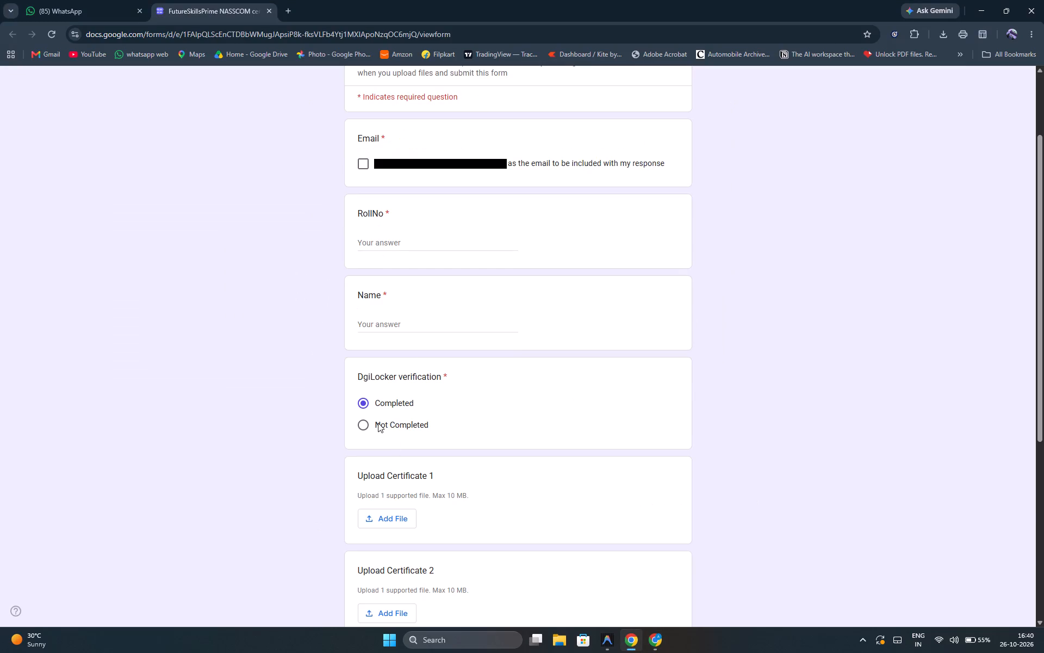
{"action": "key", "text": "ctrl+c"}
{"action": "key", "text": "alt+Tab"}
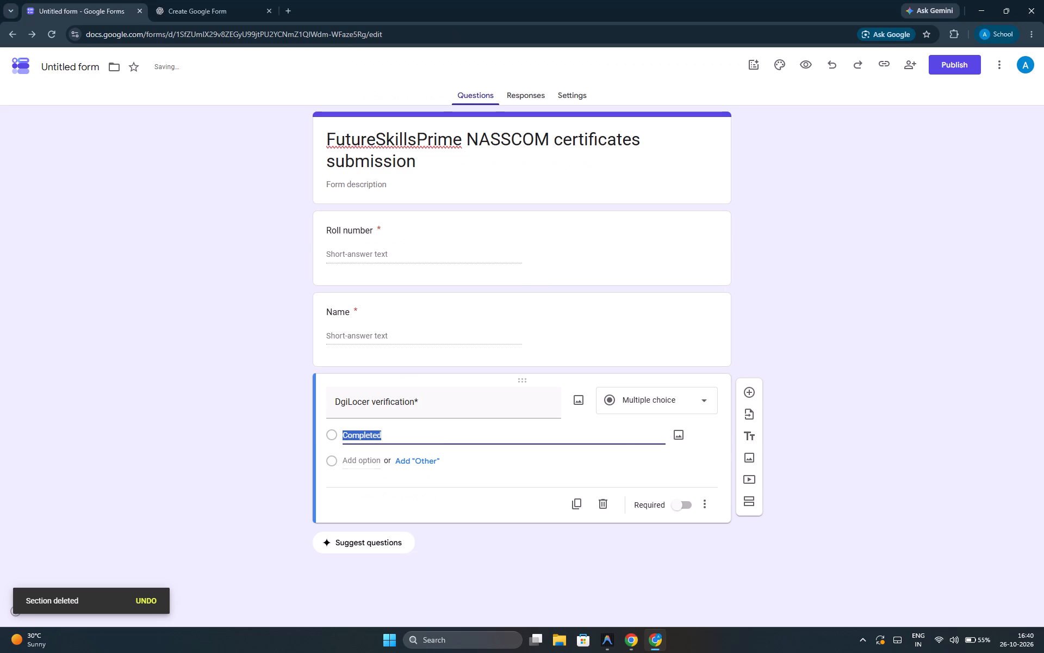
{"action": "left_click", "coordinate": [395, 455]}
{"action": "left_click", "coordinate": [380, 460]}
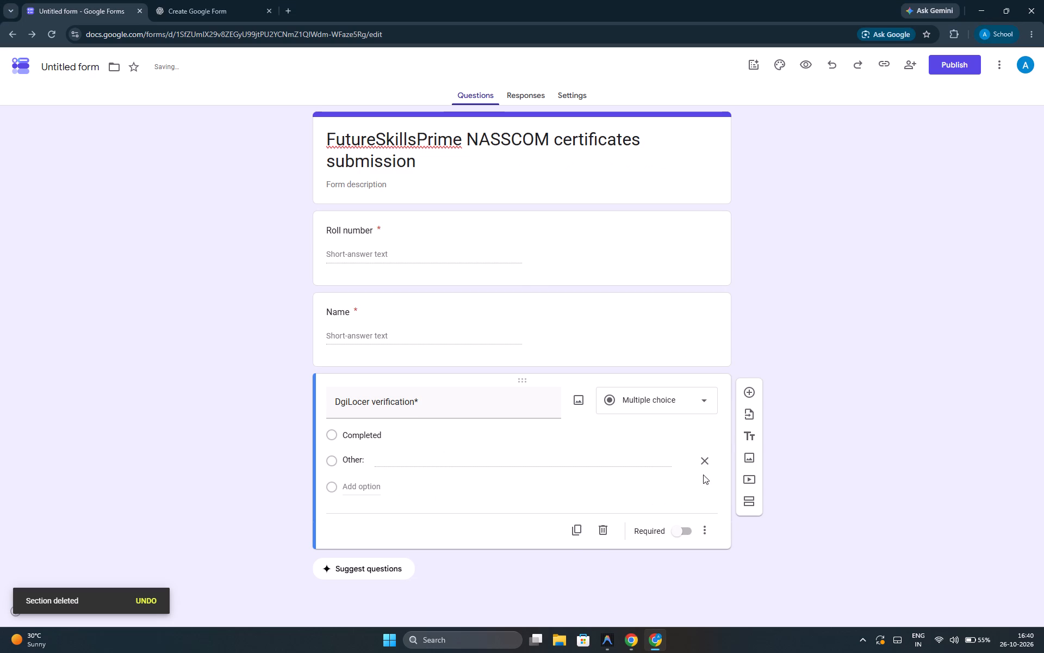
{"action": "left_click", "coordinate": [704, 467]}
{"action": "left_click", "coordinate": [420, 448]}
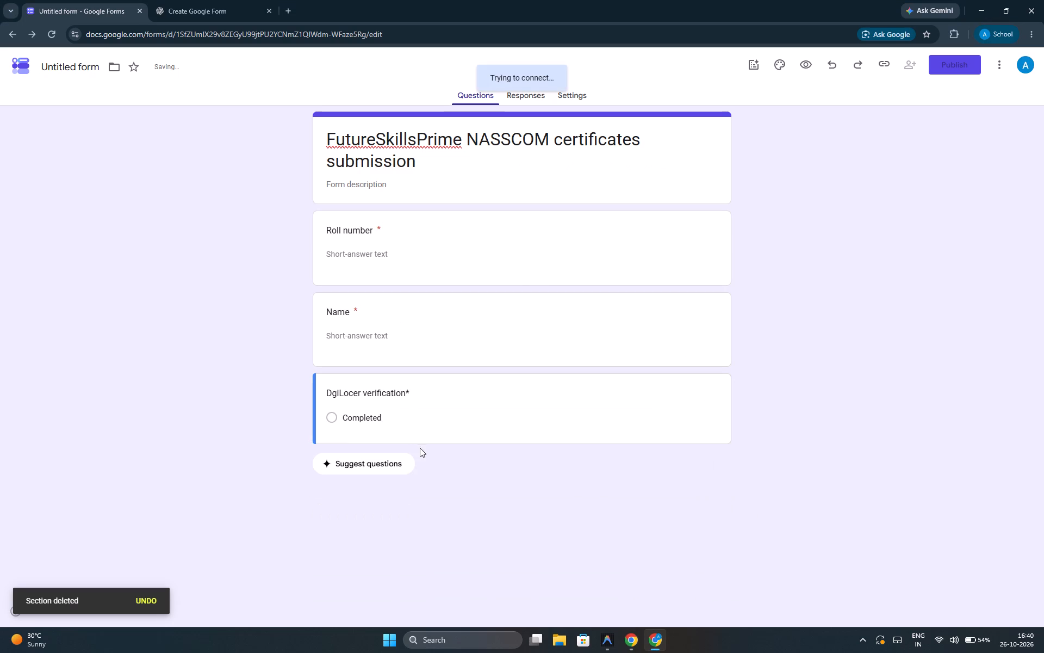
Reopen the "DgiLocer verification*" question for editing.
{"action": "left_click", "coordinate": [419, 394]}
{"action": "left_click", "coordinate": [465, 416]}
{"action": "left_click", "coordinate": [633, 476]}
{"action": "left_click", "coordinate": [344, 407]}
{"action": "double_click", "coordinate": [358, 397]}
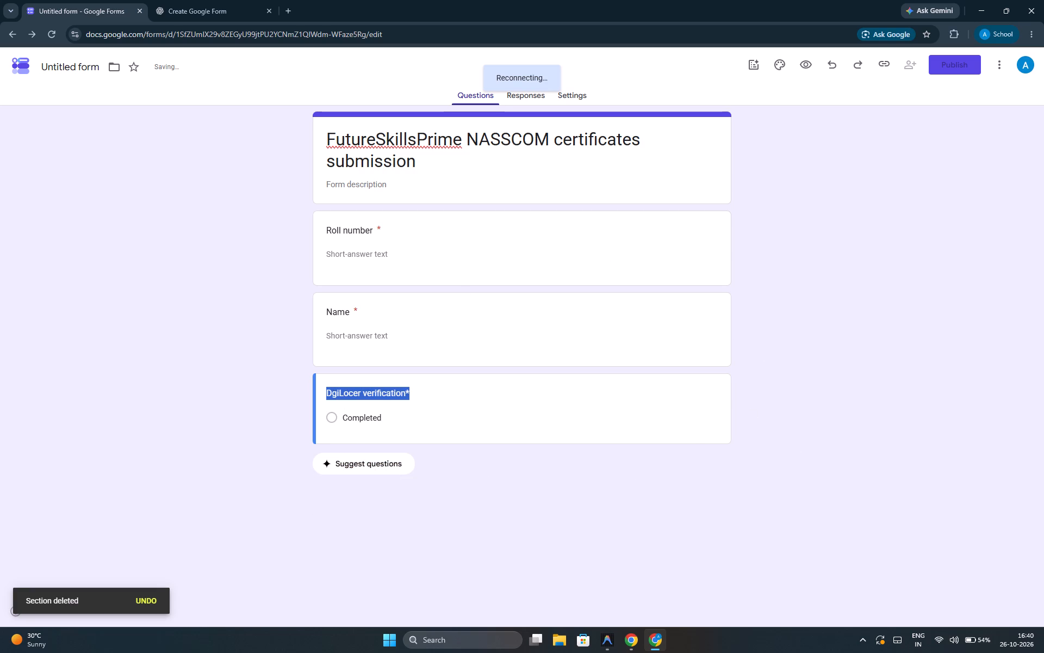
{"action": "left_click", "coordinate": [372, 445]}
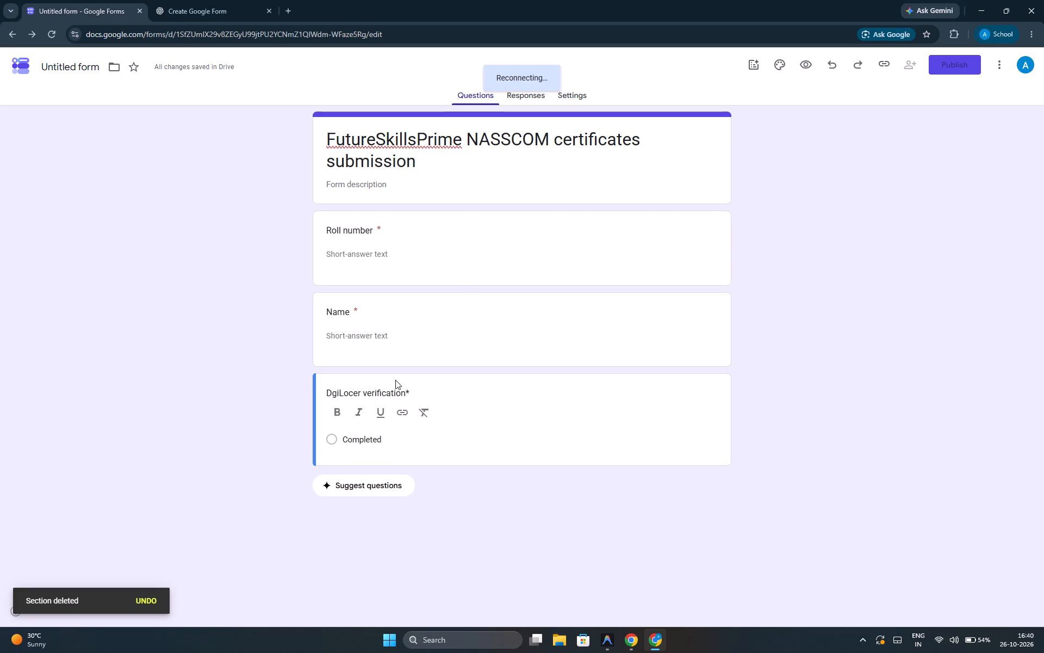
{"action": "left_click", "coordinate": [374, 331]}
{"action": "left_click", "coordinate": [363, 355]}
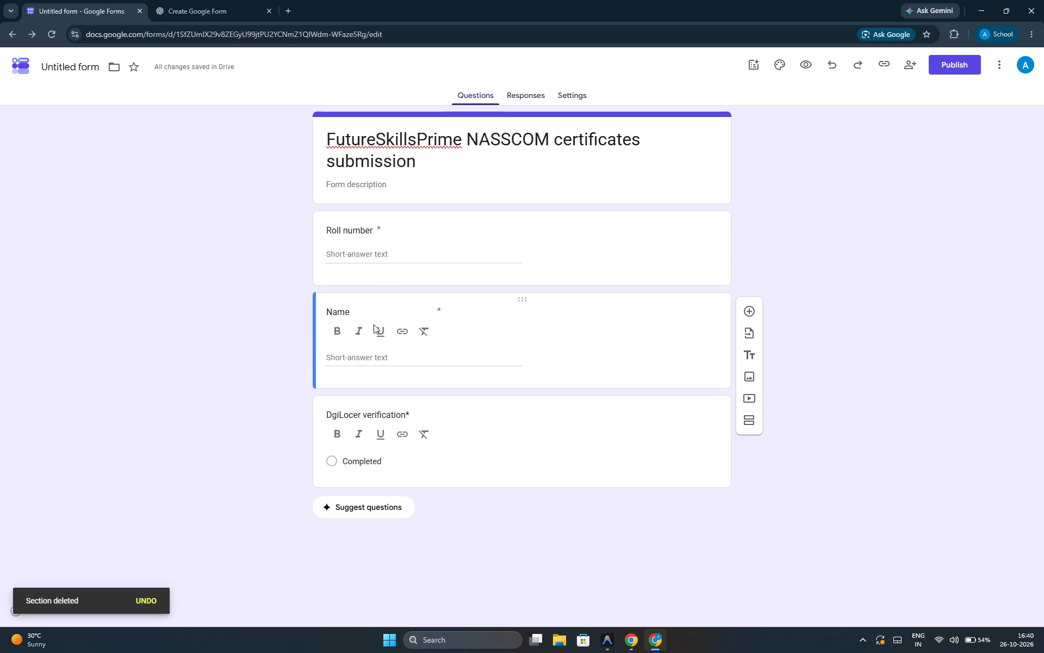
{"action": "left_click", "coordinate": [586, 488]}
{"action": "left_click", "coordinate": [581, 472]}
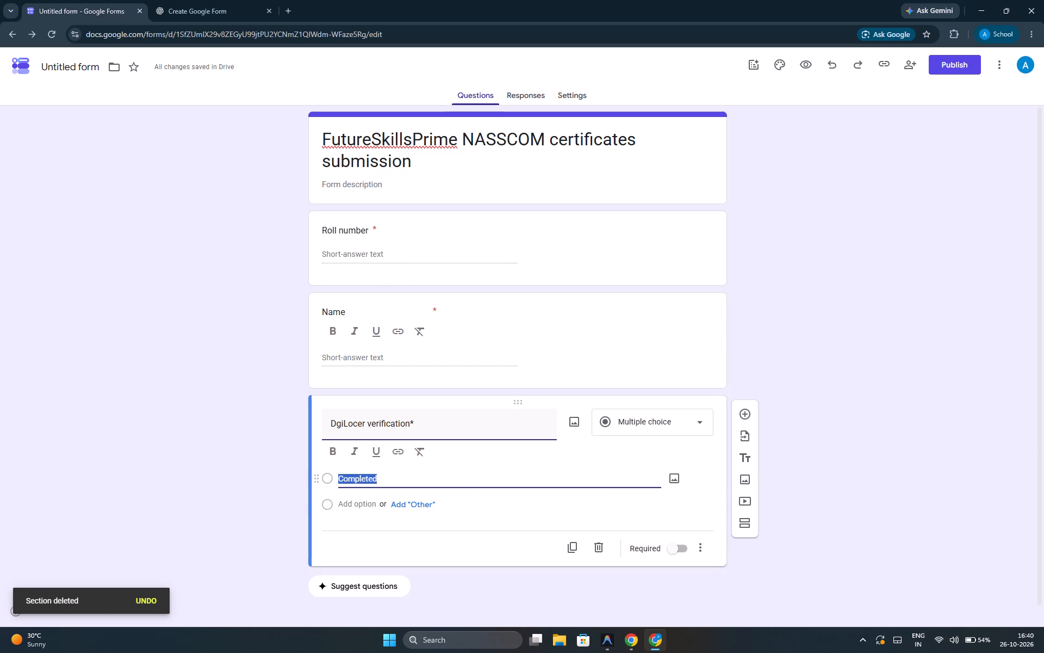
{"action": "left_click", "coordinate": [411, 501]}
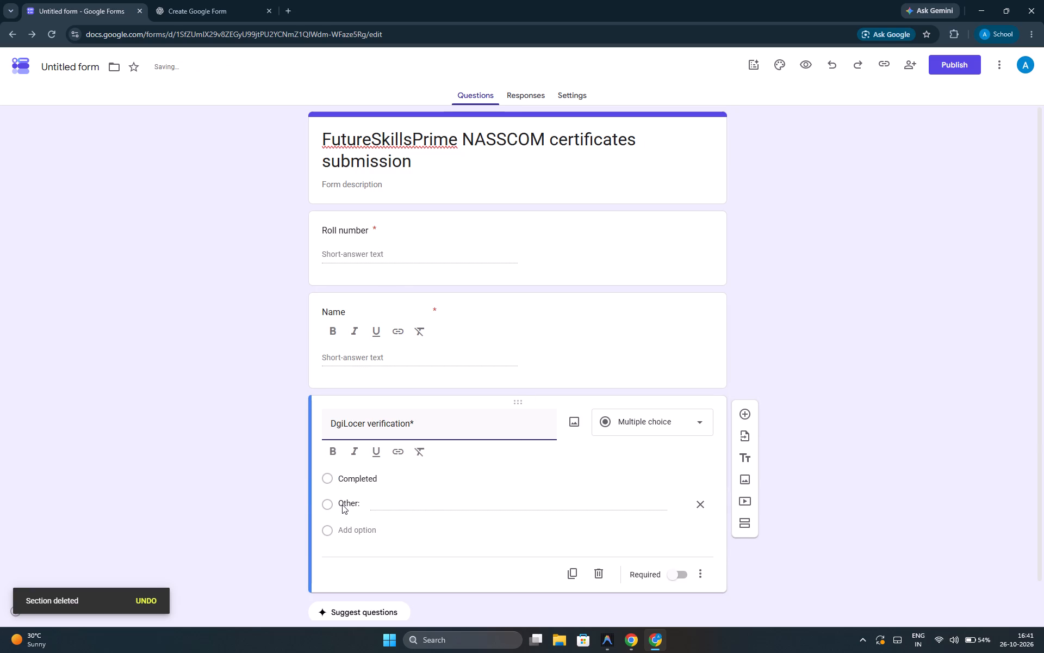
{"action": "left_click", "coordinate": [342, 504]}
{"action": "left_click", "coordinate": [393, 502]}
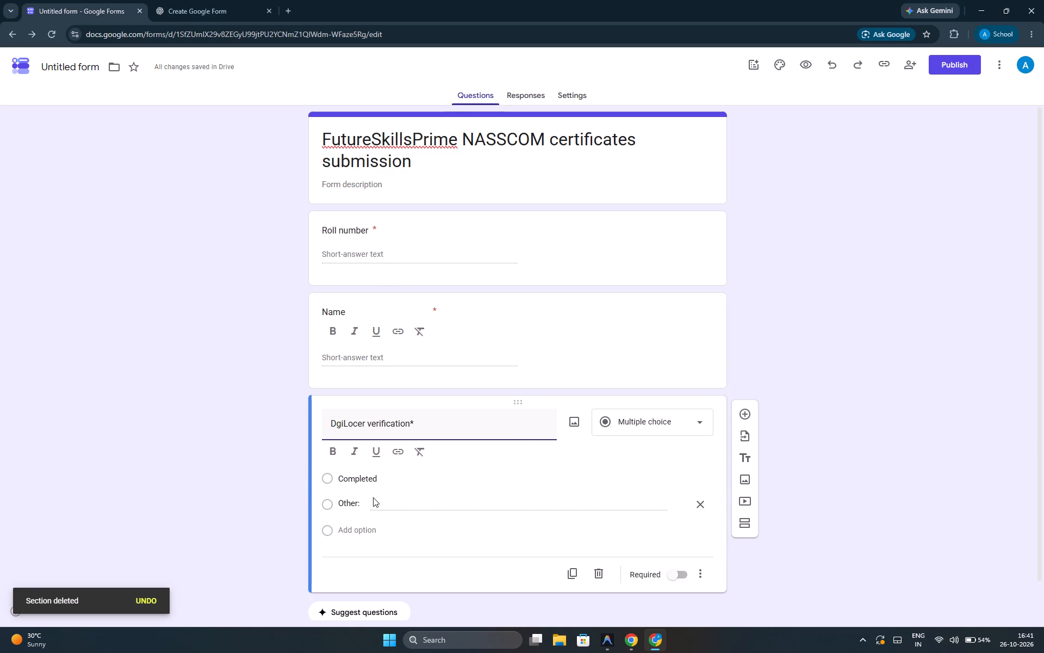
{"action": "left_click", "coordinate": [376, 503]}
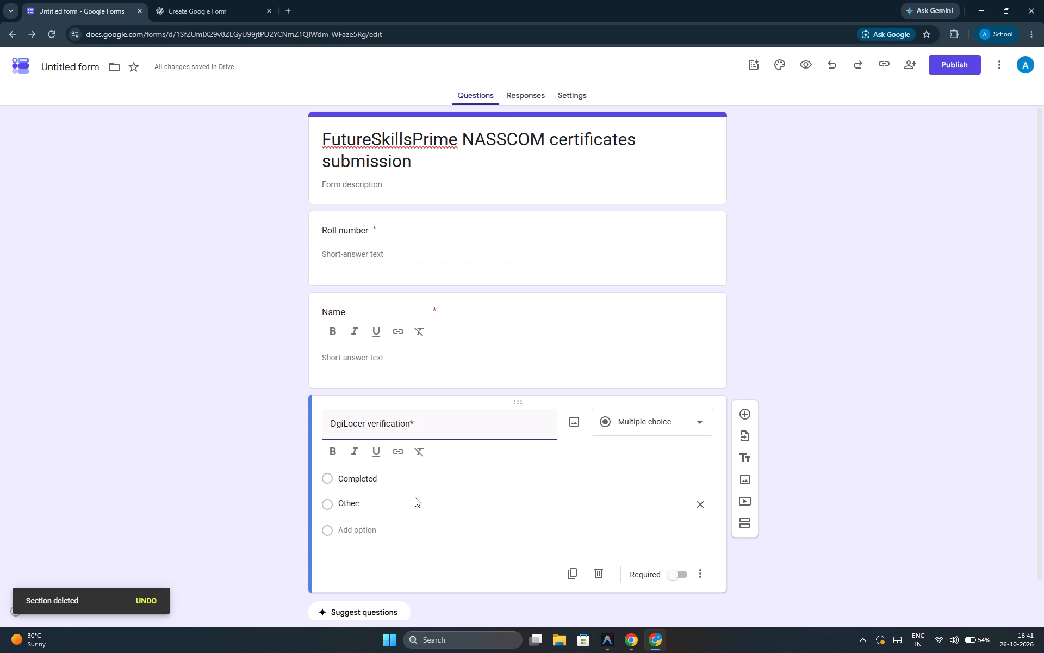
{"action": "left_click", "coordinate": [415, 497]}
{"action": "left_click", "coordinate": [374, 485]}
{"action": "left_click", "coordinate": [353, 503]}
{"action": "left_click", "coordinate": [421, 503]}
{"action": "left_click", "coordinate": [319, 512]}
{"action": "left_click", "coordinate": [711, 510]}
Add the copied "Not Completed" as the verification question's second option.
{"action": "left_click", "coordinate": [344, 504]}
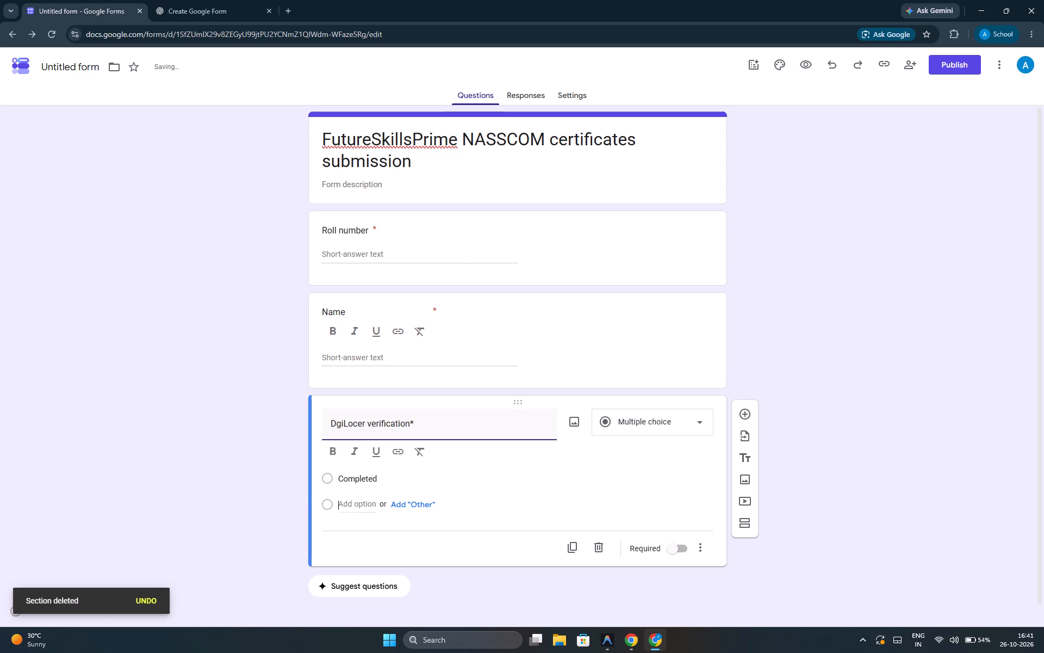
{"action": "key", "text": "BackSpace"}
{"action": "key", "text": "ctrl+v"}
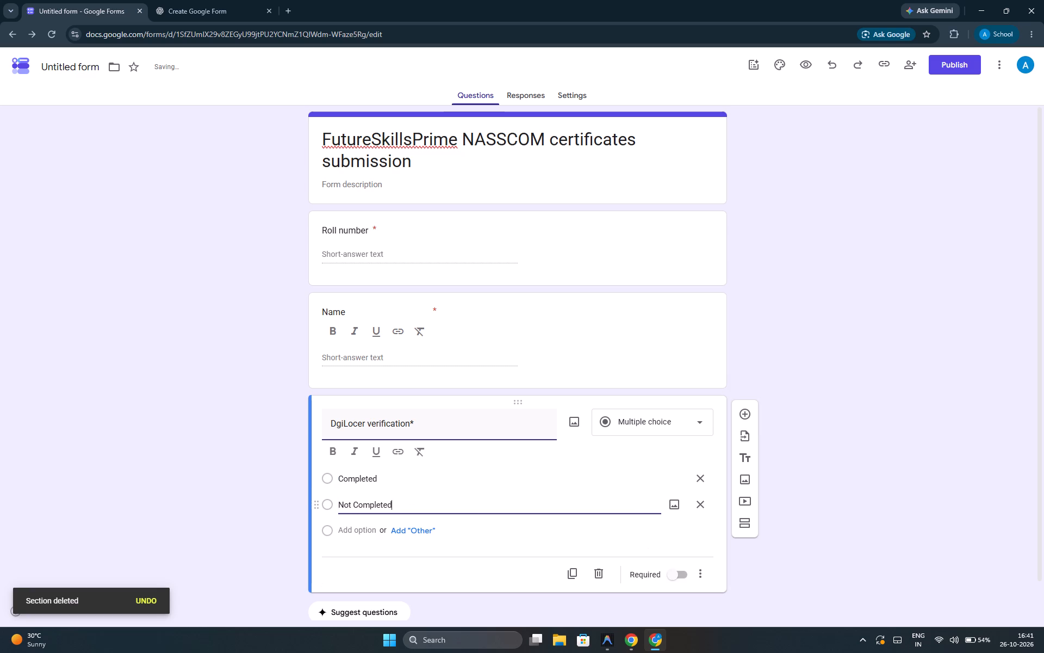
{"action": "left_click", "coordinate": [844, 539]}
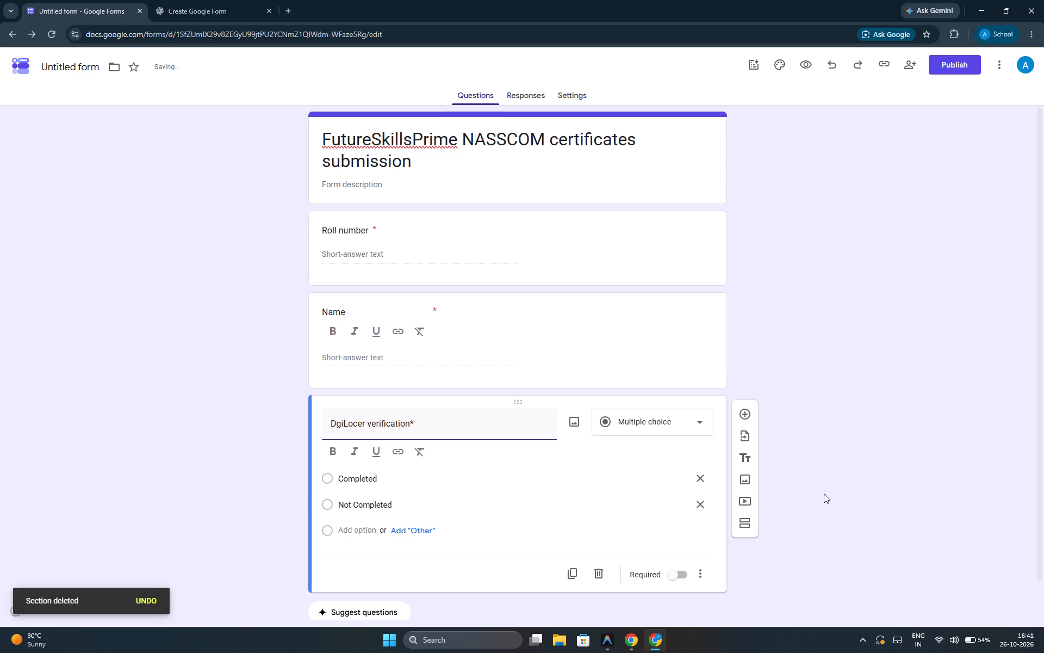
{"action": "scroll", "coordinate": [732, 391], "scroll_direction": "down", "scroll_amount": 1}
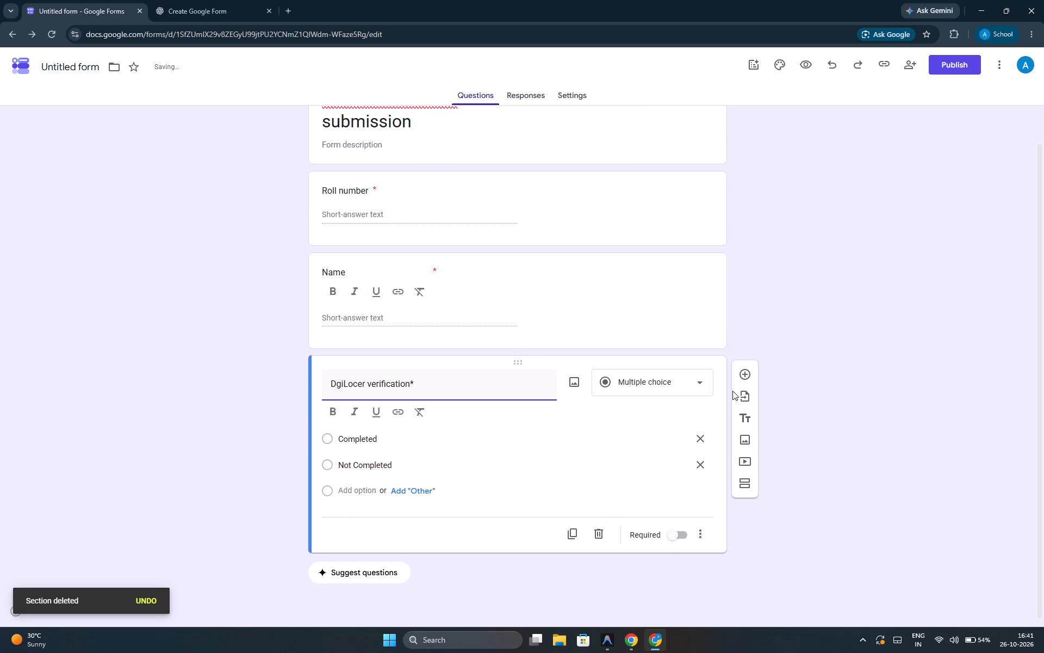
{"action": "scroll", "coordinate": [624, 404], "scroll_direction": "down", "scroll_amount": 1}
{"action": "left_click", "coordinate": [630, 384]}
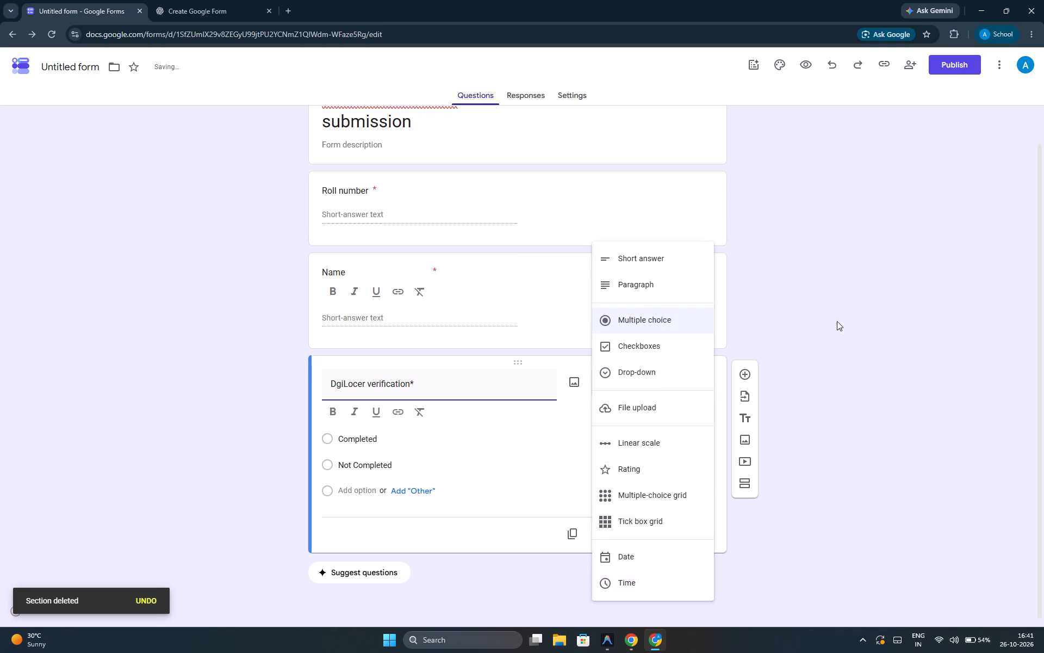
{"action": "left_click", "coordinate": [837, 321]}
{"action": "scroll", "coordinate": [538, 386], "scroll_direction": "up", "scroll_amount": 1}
Remove the trailing asterisk from the verification question's title.
{"action": "left_click", "coordinate": [462, 408]}
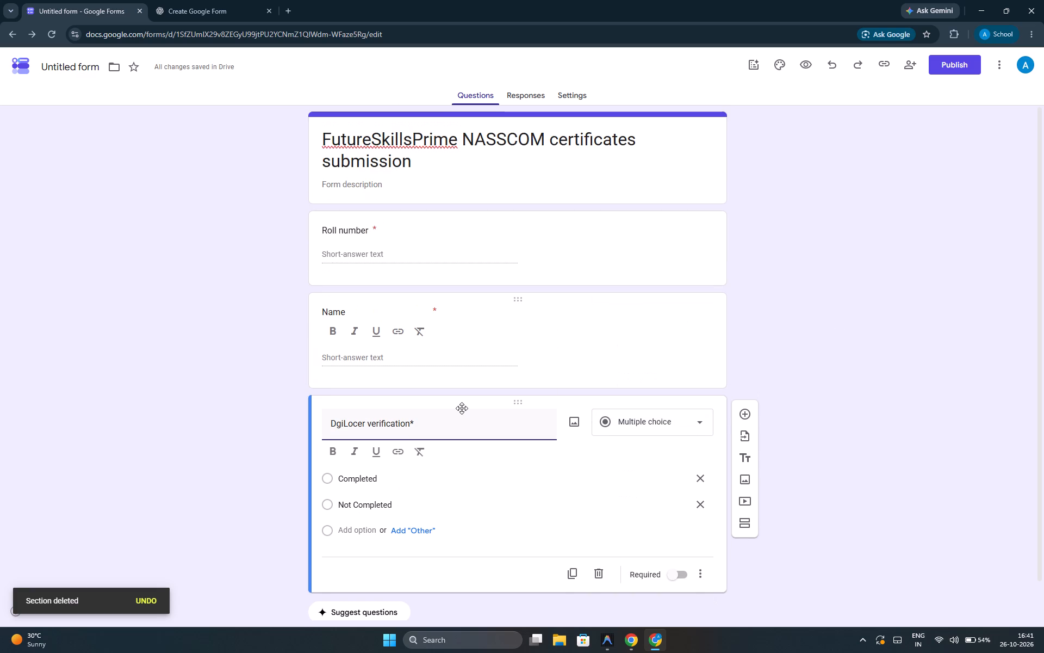
{"action": "left_click", "coordinate": [452, 420]}
{"action": "key", "text": "BackSpace"}
{"action": "left_click", "coordinate": [760, 280]}
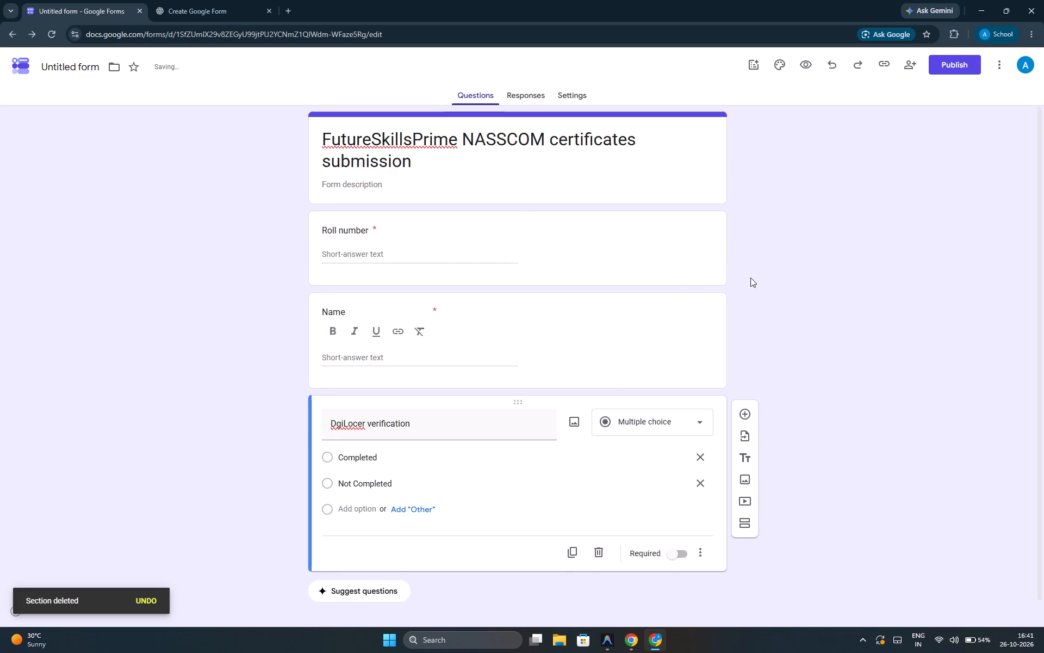
Check the verification question in the reference form and correct the new question's title to "DigiLocker verification".
{"action": "key", "text": "alt+Tab"}
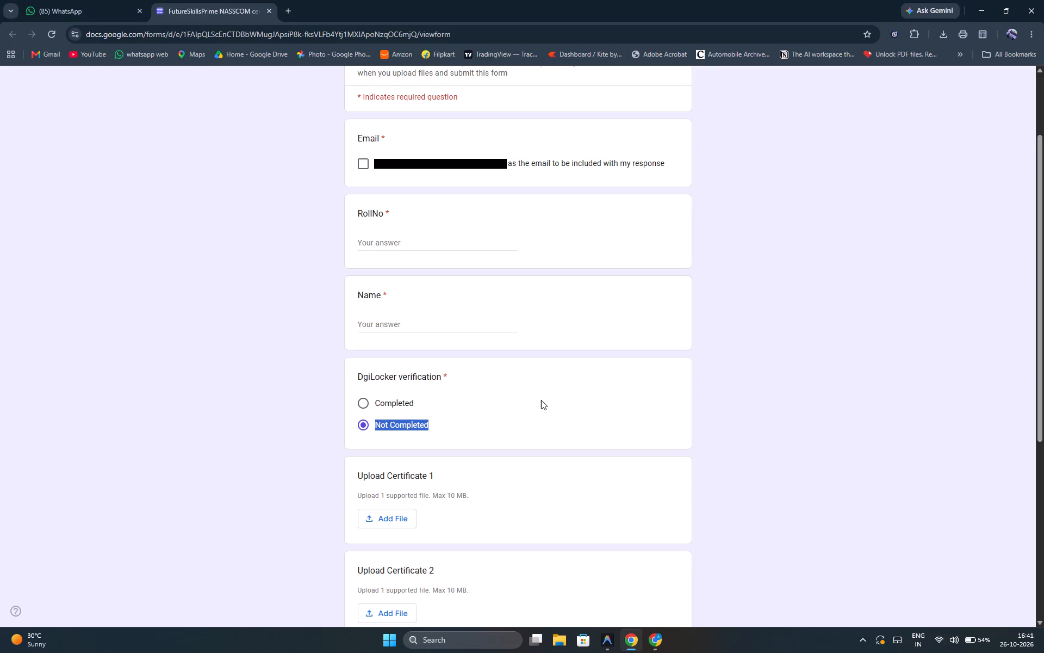
{"action": "scroll", "coordinate": [493, 431], "scroll_direction": "up", "scroll_amount": 1}
{"action": "left_click", "coordinate": [493, 431]}
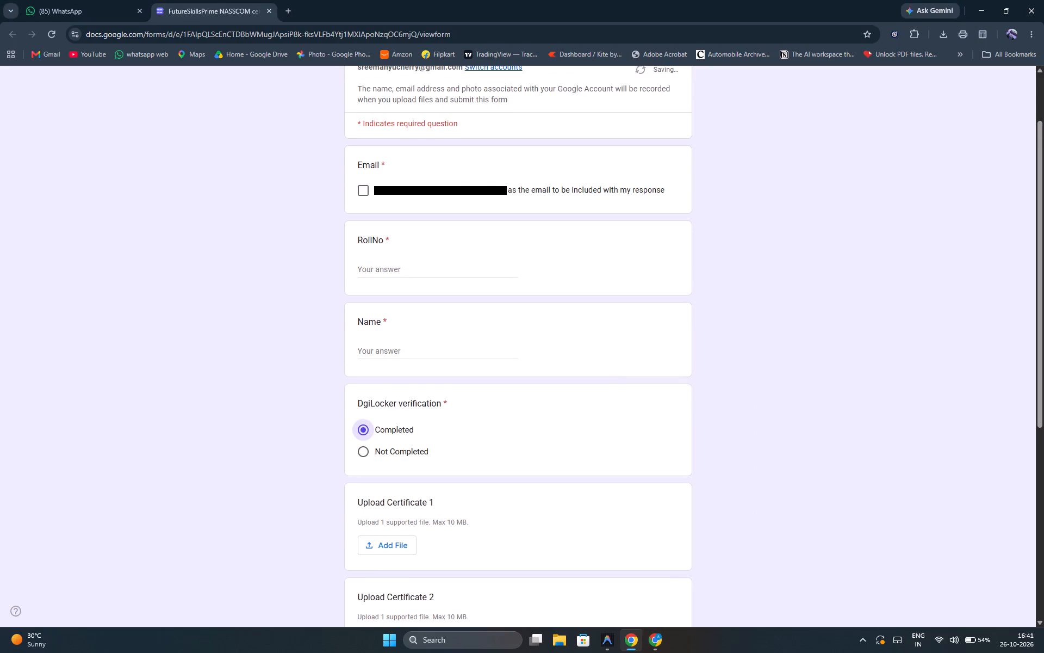
{"action": "key", "text": "alt+Tab"}
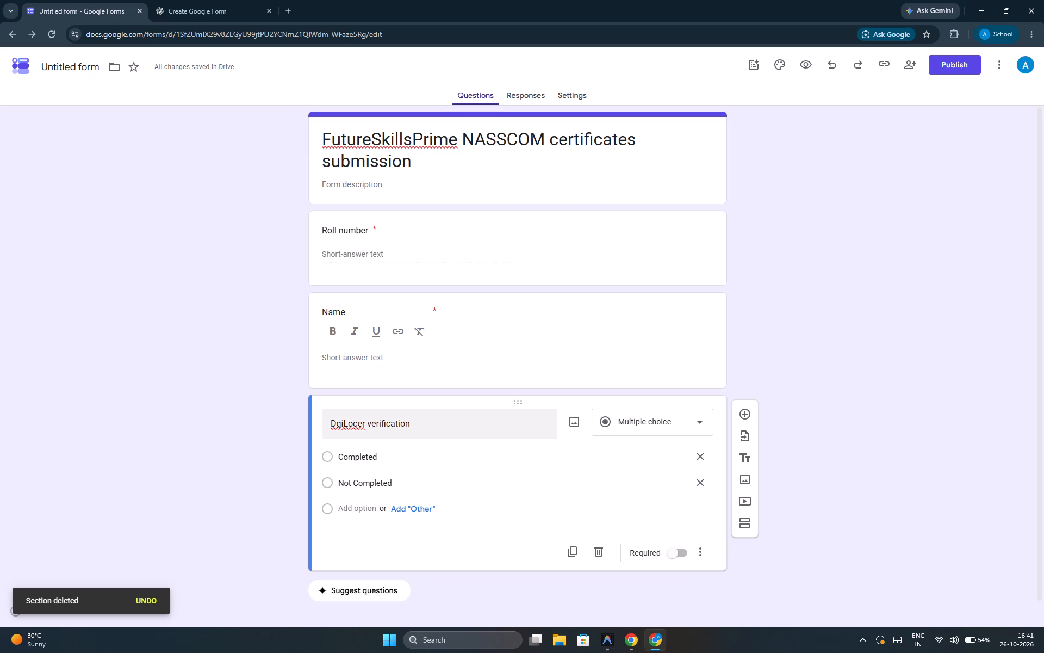
{"action": "left_click", "coordinate": [363, 422]}
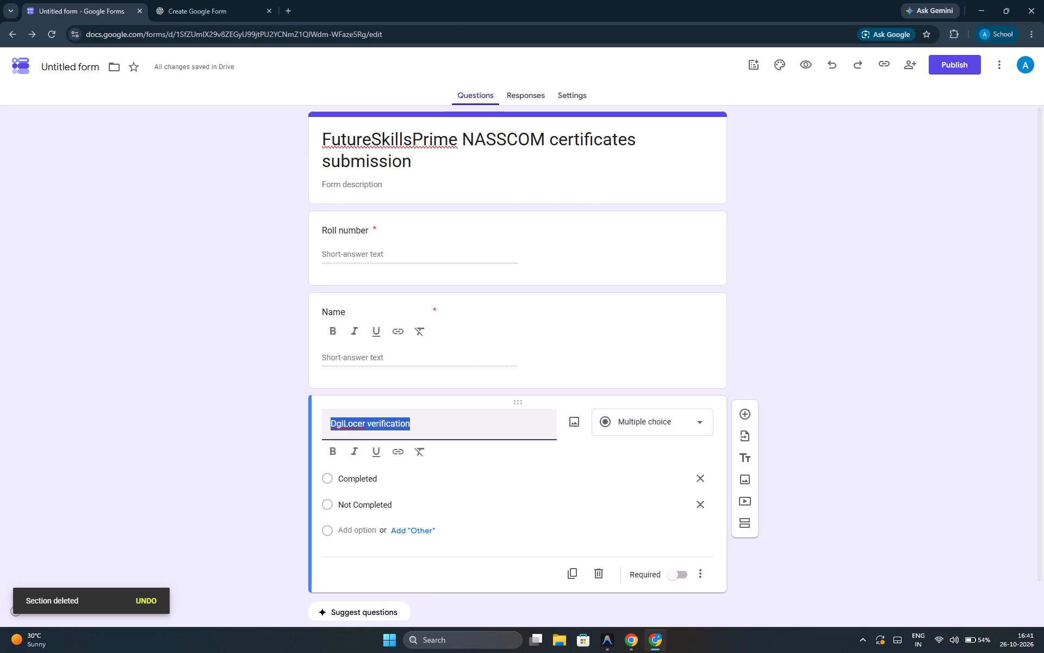
{"action": "key", "text": "Right"}
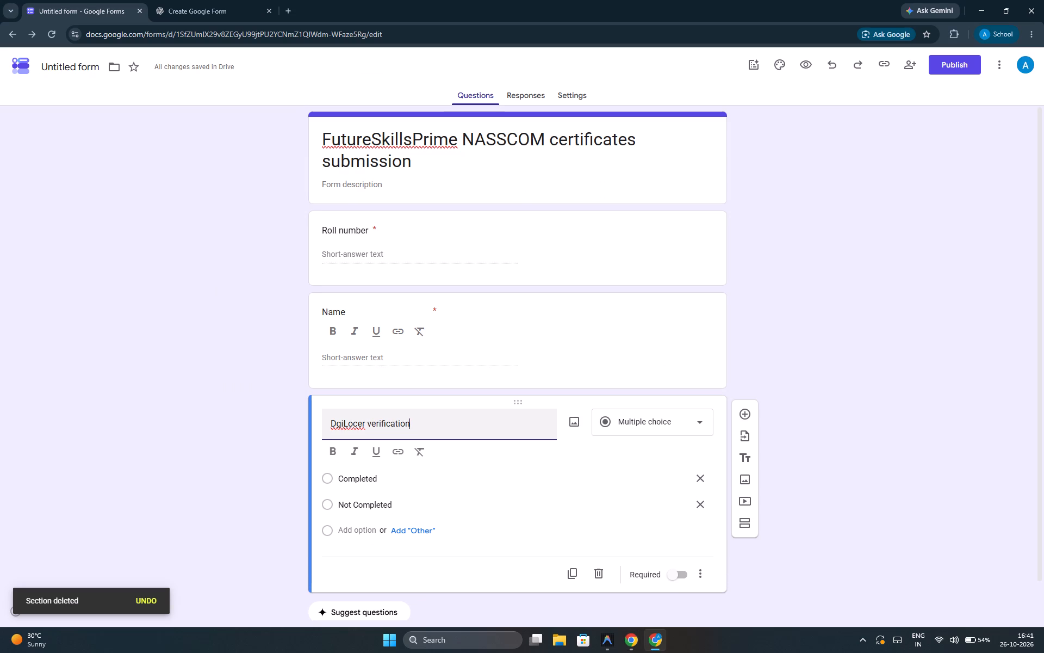
{"action": "key", "text": "Left"}
{"action": "key", "text": "Left"}
{"action": "key", "text": "Left"}
{"action": "key", "text": "Left"}
{"action": "key", "text": "Left"}
{"action": "key", "text": "Left"}
{"action": "key", "text": "Left"}
{"action": "key", "text": "Left"}
{"action": "key", "text": "Left"}
{"action": "key", "text": "Left"}
{"action": "key", "text": "Left"}
{"action": "key", "text": "Left"}
{"action": "key", "text": "Left"}
{"action": "key", "text": "BackSpace"}
{"action": "key", "text": "BackSpace"}
{"action": "key", "text": "BackSpace"}
{"action": "key", "text": "BackSpace"}
{"action": "key", "text": "BackSpace"}
{"action": "key", "text": "BackSpace"}
{"action": "key", "text": "BackSpace"}
{"action": "key", "text": "BackSpace"}
{"action": "key", "text": "BackSpace"}
{"action": "key", "text": "BackSpace"}
{"action": "key", "text": "BackSpace"}
{"action": "key", "text": "BackSpace"}
{"action": "key", "text": "BackSpace"}
{"action": "key", "text": "BackSpace"}
{"action": "key", "text": "BackSpace"}
{"action": "key", "text": "BackSpace"}
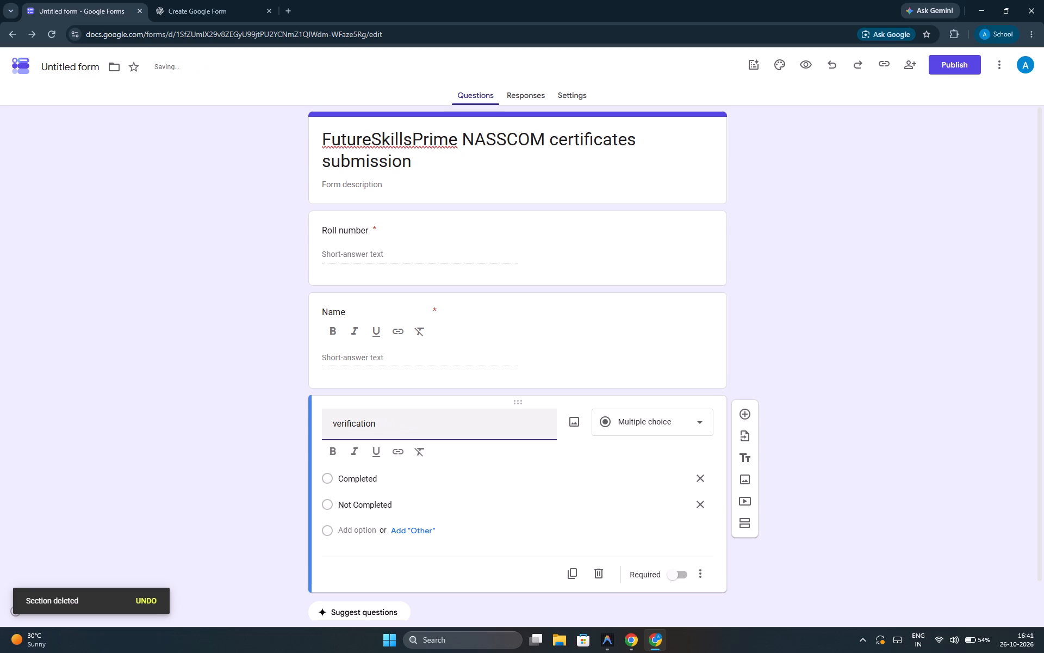
{"action": "key", "text": "shift+d"}
{"action": "type", "text": "ig"}
{"action": "key", "text": "i"}
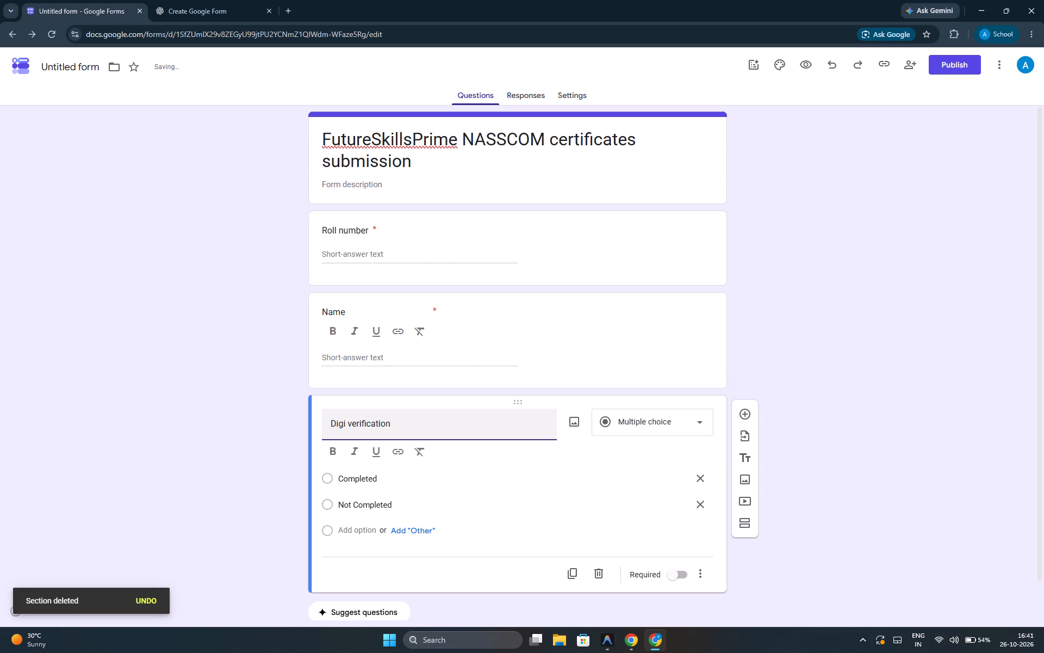
{"action": "type", "text": "Locker"}
{"action": "key", "text": "space"}
{"action": "left_click", "coordinate": [863, 280]}
Make the DigiLocker verification question required.
{"action": "scroll", "coordinate": [517, 400], "scroll_direction": "down", "scroll_amount": 1}
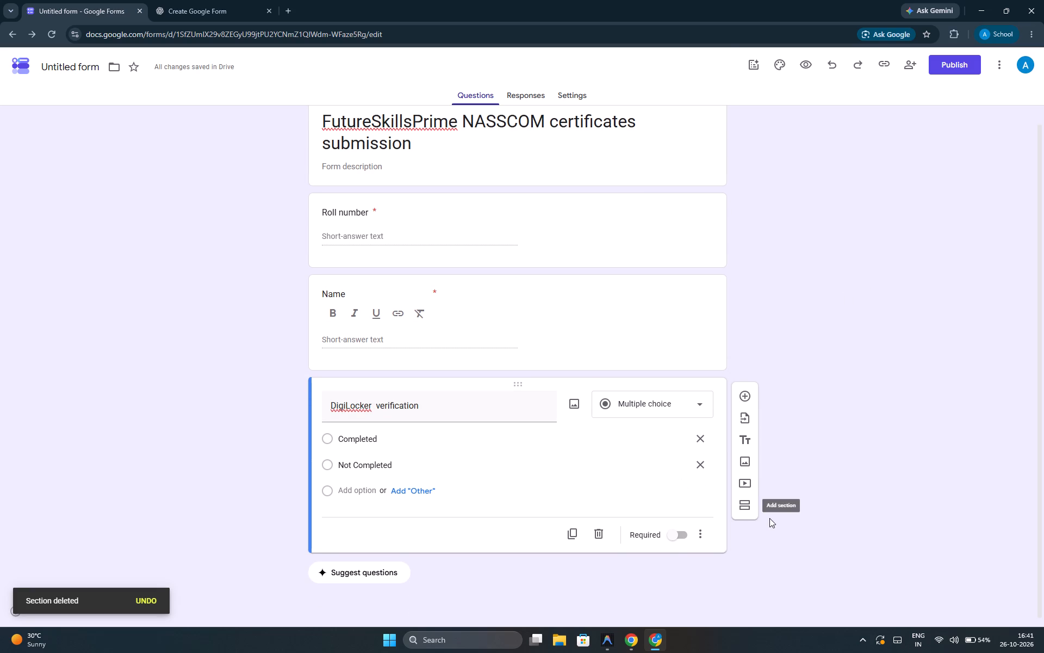
{"action": "left_click", "coordinate": [669, 538]}
{"action": "left_click", "coordinate": [648, 275]}
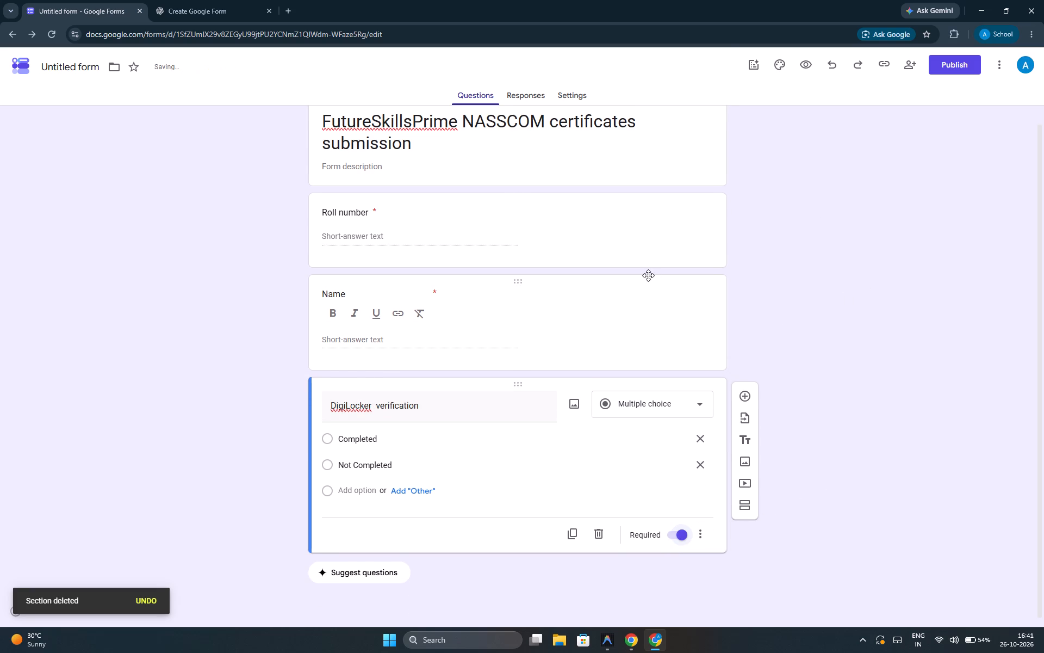
{"action": "left_click", "coordinate": [891, 201]}
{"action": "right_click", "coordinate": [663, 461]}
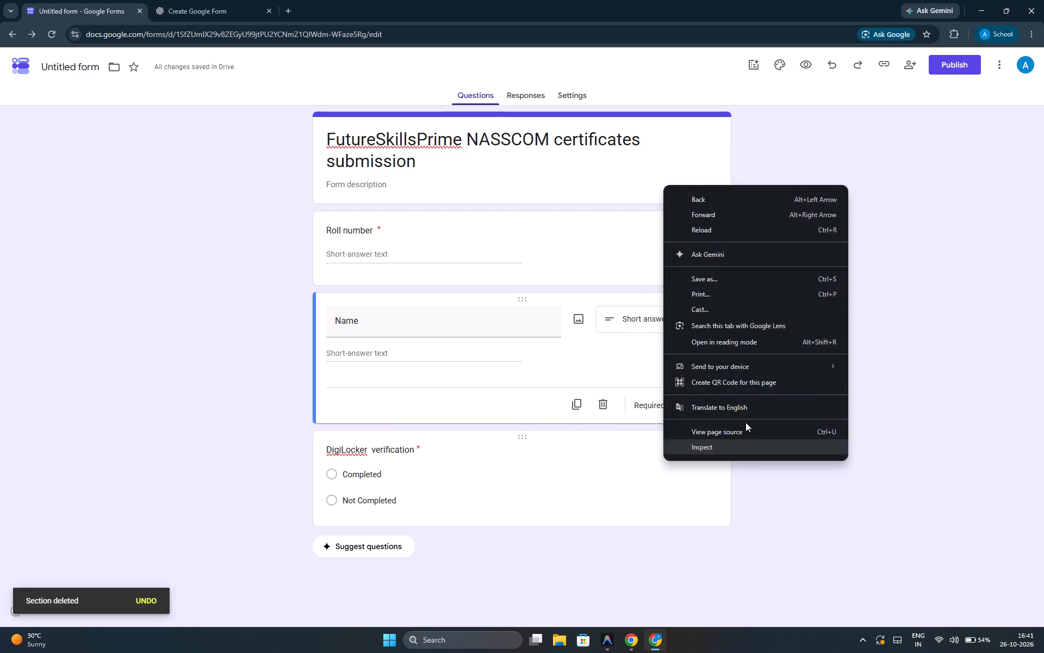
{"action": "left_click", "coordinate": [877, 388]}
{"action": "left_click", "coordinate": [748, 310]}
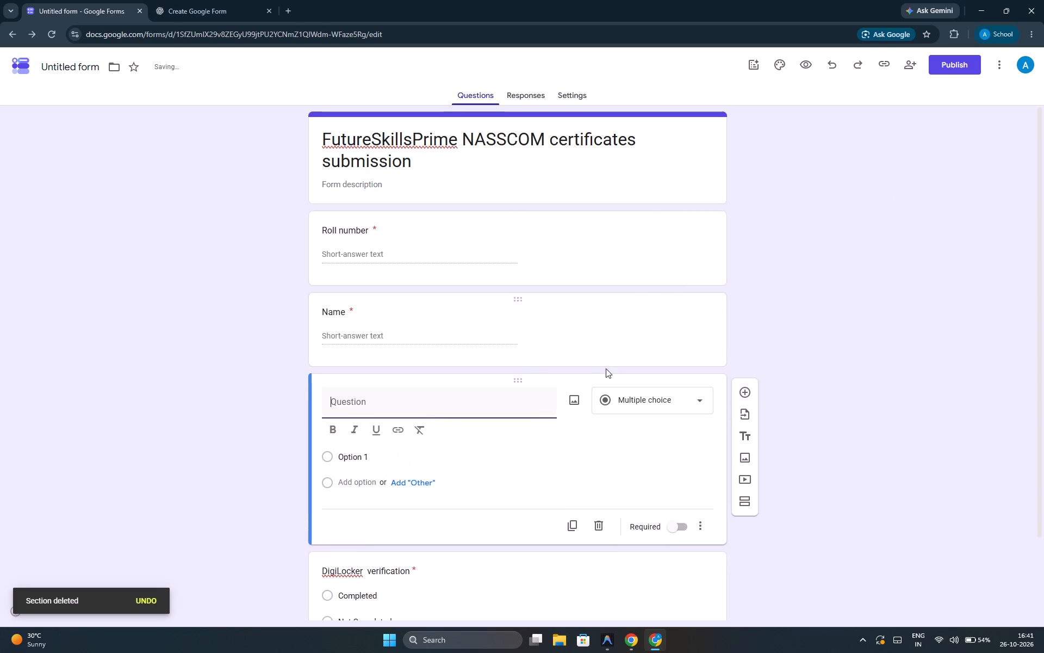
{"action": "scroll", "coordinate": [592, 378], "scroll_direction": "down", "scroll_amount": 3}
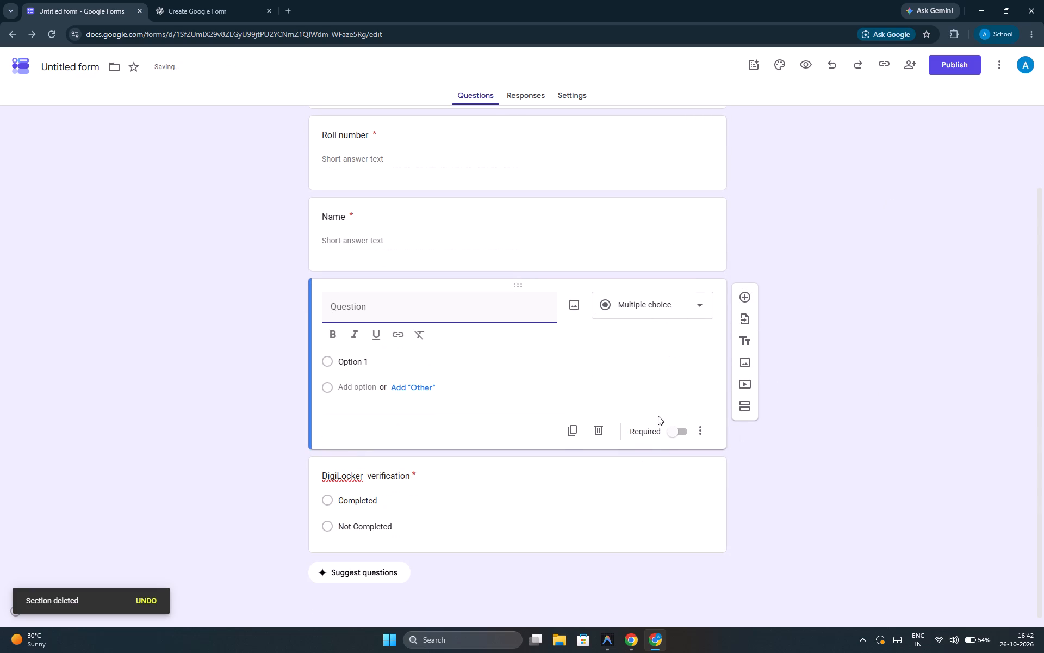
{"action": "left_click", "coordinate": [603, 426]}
Add a new question below the DigiLocker verification question.
{"action": "scroll", "coordinate": [598, 466], "scroll_direction": "down", "scroll_amount": 3}
{"action": "left_click", "coordinate": [813, 536]}
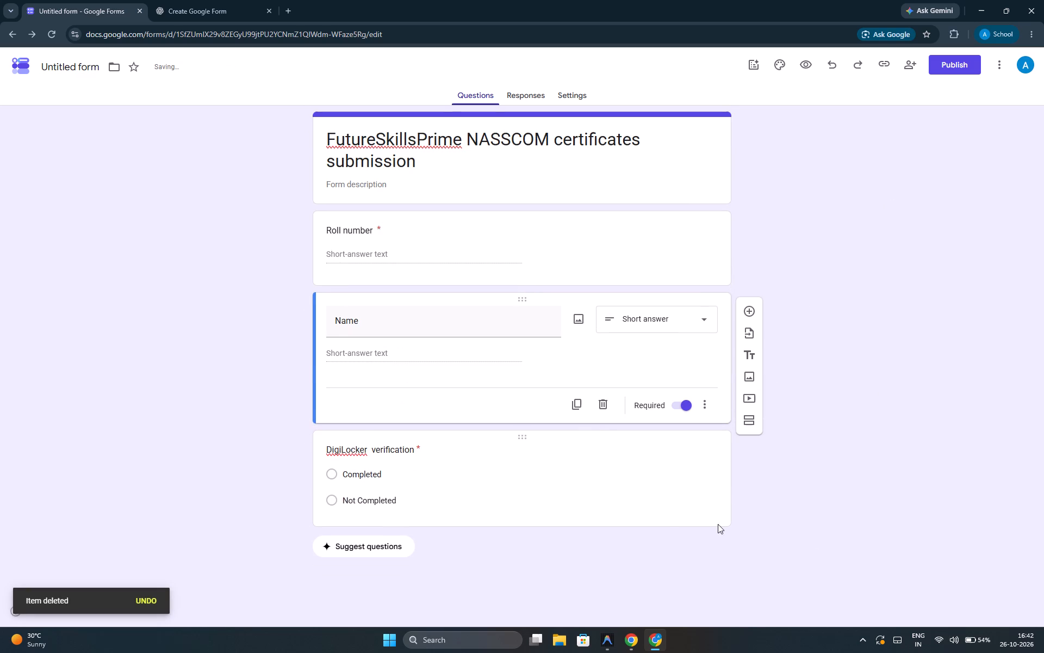
{"action": "left_click", "coordinate": [693, 504]}
{"action": "left_click", "coordinate": [744, 394]}
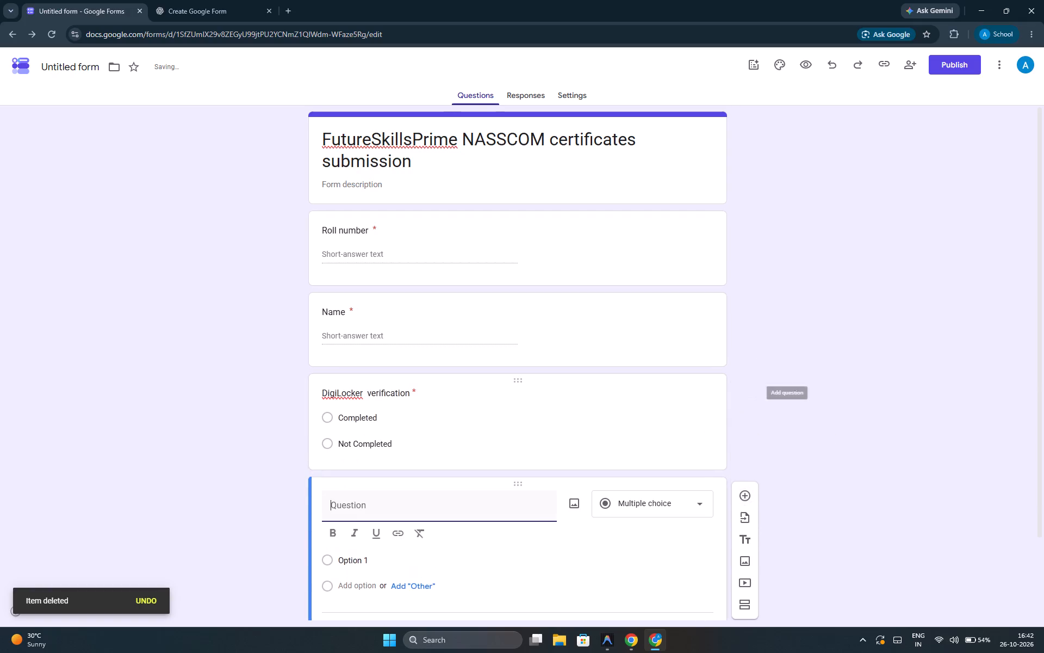
{"action": "scroll", "coordinate": [608, 419], "scroll_direction": "down", "scroll_amount": 1}
{"action": "key", "text": "alt+Tab"}
{"action": "scroll", "coordinate": [631, 475], "scroll_direction": "down", "scroll_amount": 1}
{"action": "key", "text": "alt+Tab"}
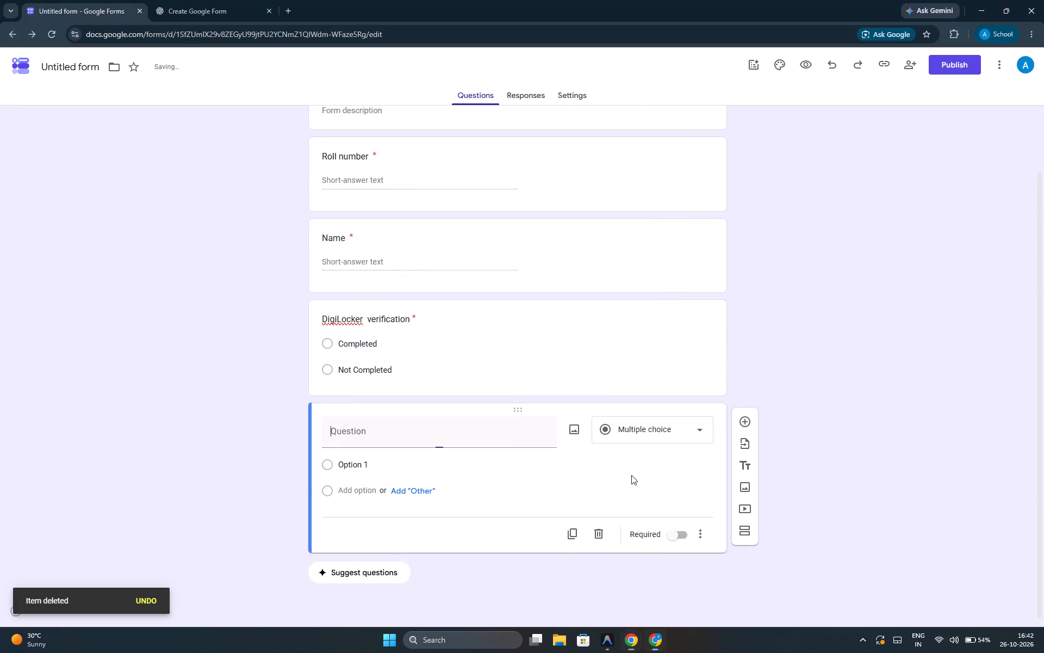
{"action": "left_click", "coordinate": [661, 430]}
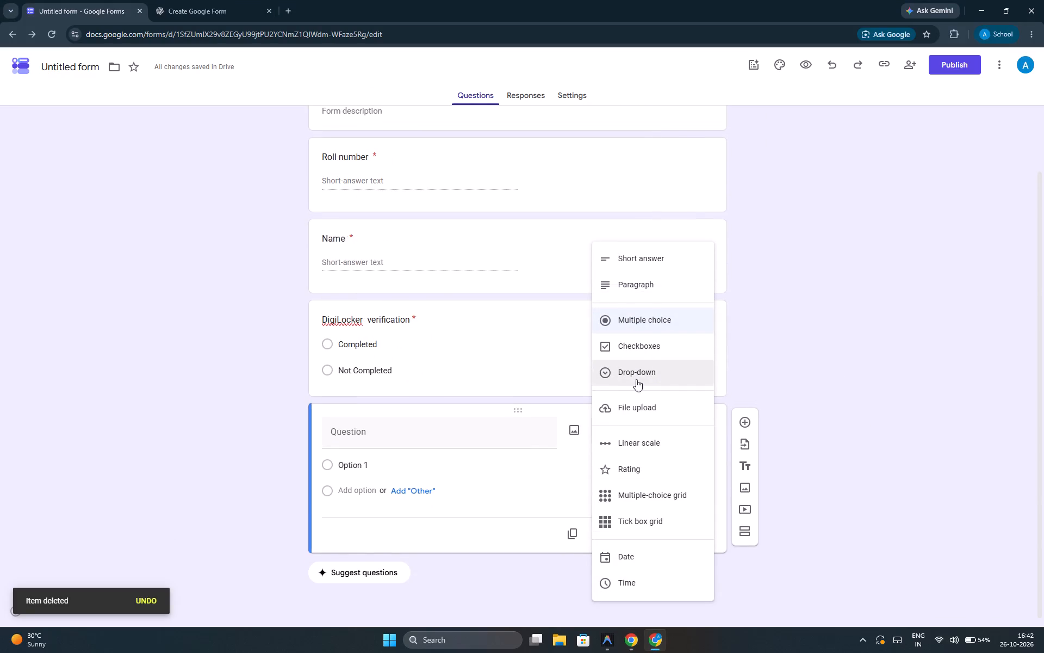
{"action": "left_click", "coordinate": [633, 416]}
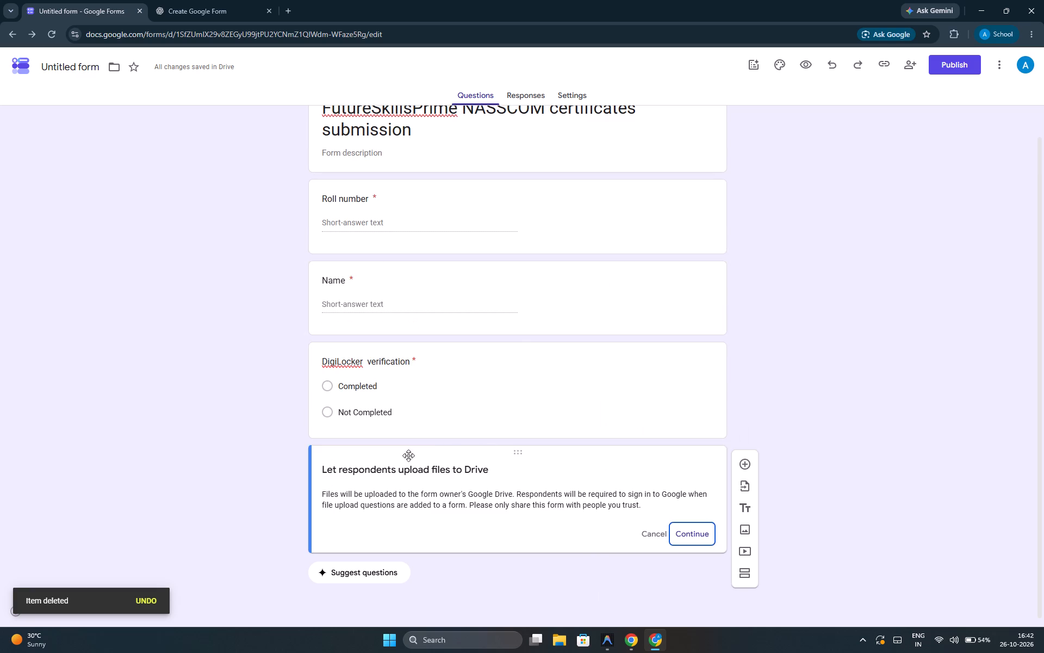
{"action": "left_click", "coordinate": [688, 544]}
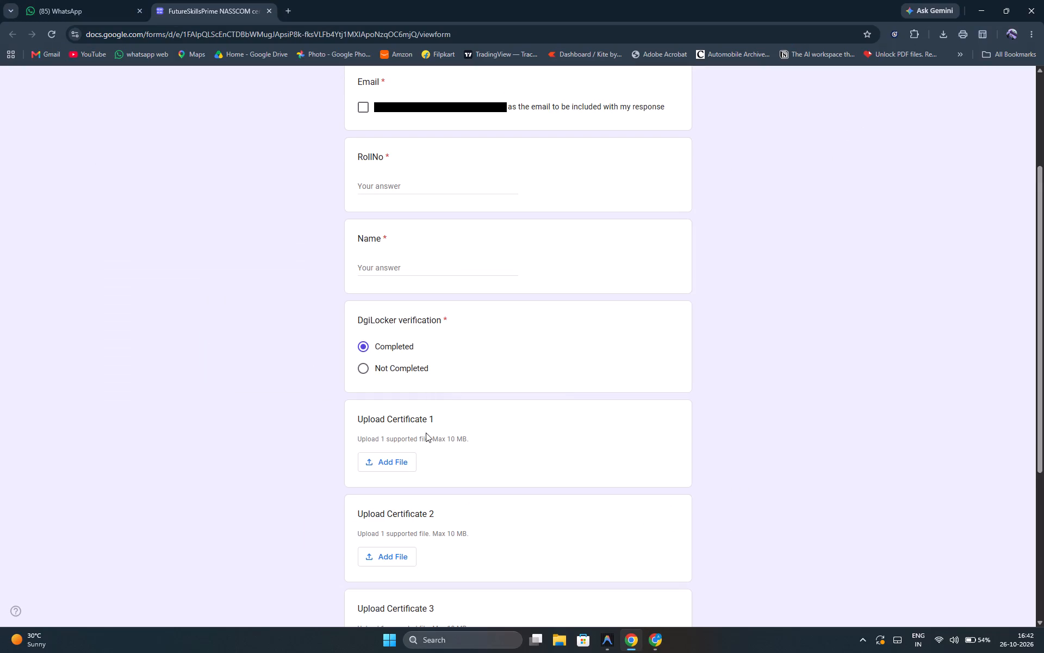
{"action": "key", "text": "alt+Tab"}
{"action": "key", "text": "alt+Tab"}
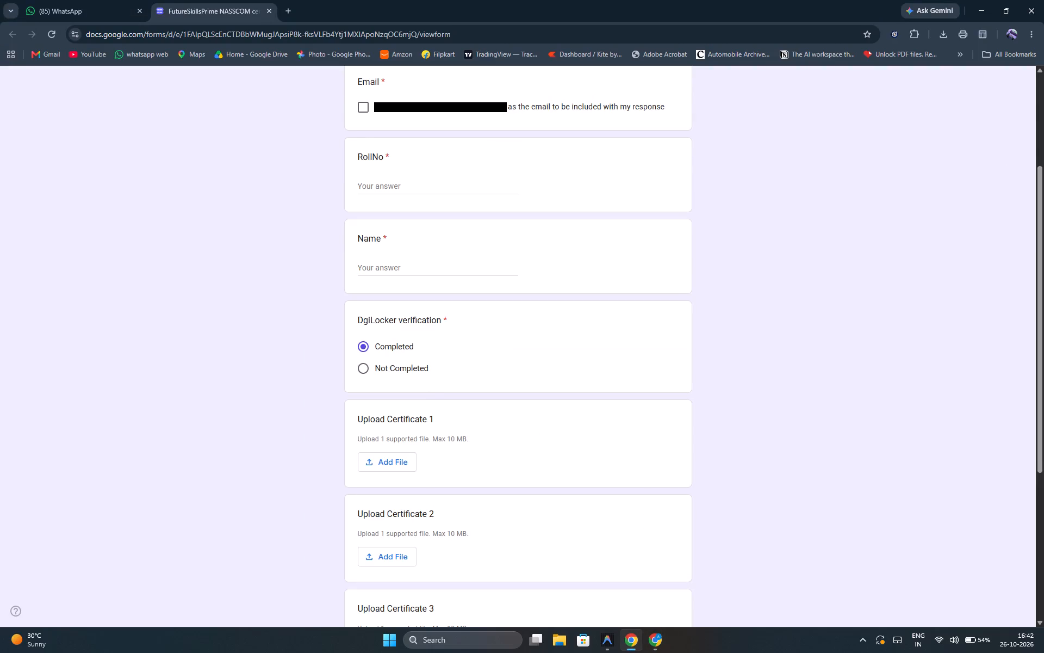
{"action": "double_click", "coordinate": [362, 416]}
{"action": "left_click", "coordinate": [362, 416]}
{"action": "left_click_drag", "start_coordinate": [362, 416], "coordinate": [428, 415]}
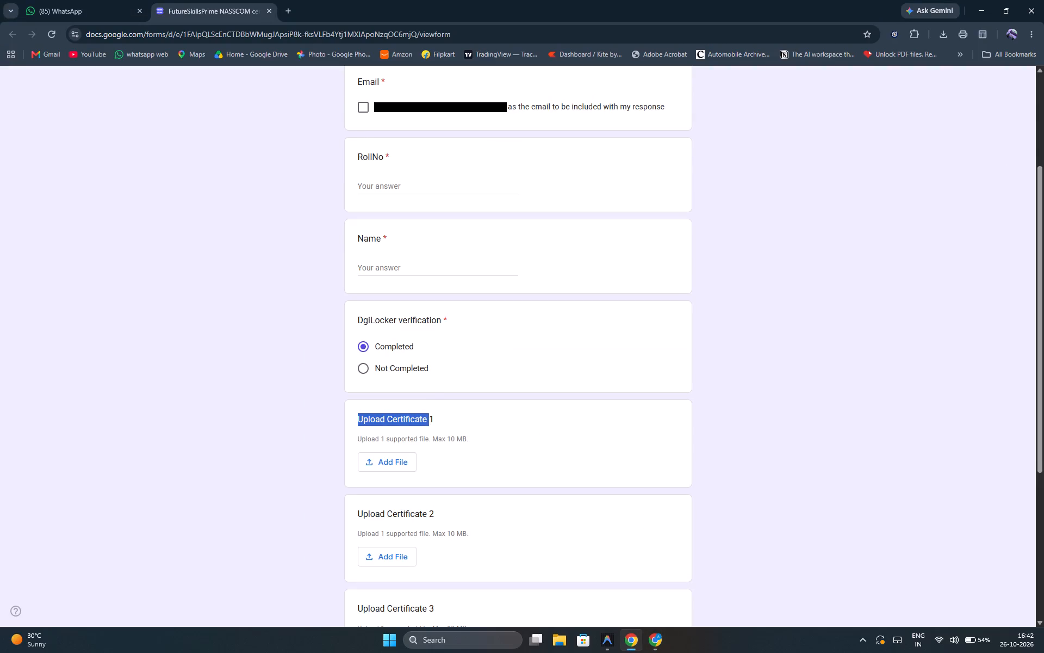
{"action": "left_click_drag", "start_coordinate": [428, 415], "coordinate": [440, 416]}
{"action": "key", "text": "ctrl+c"}
{"action": "key", "text": "alt+Tab"}
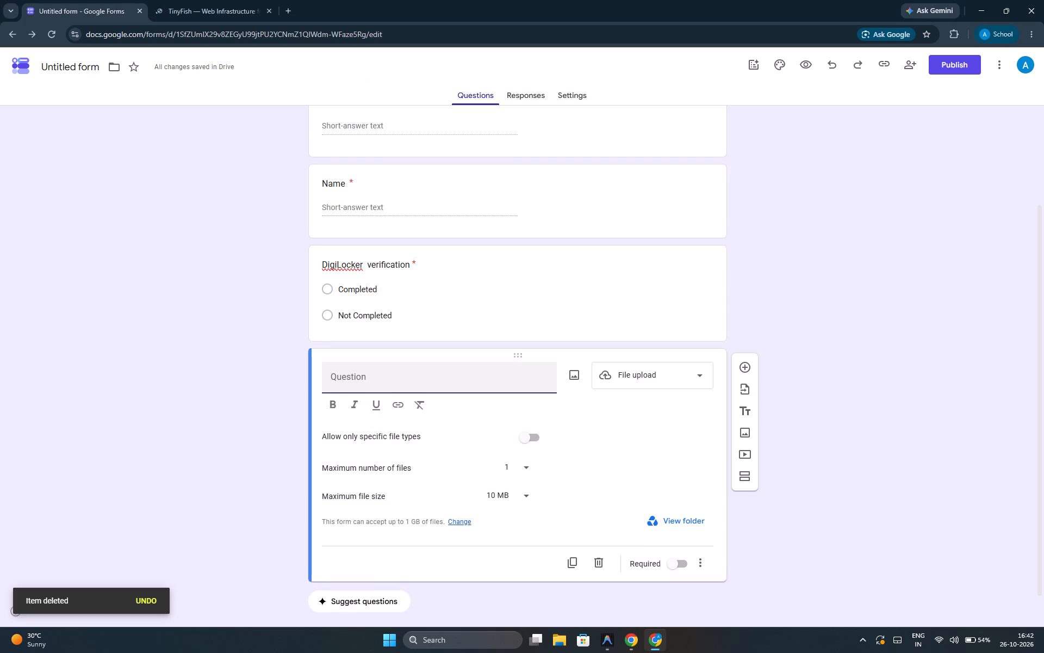
{"action": "key", "text": "ctrl+v"}
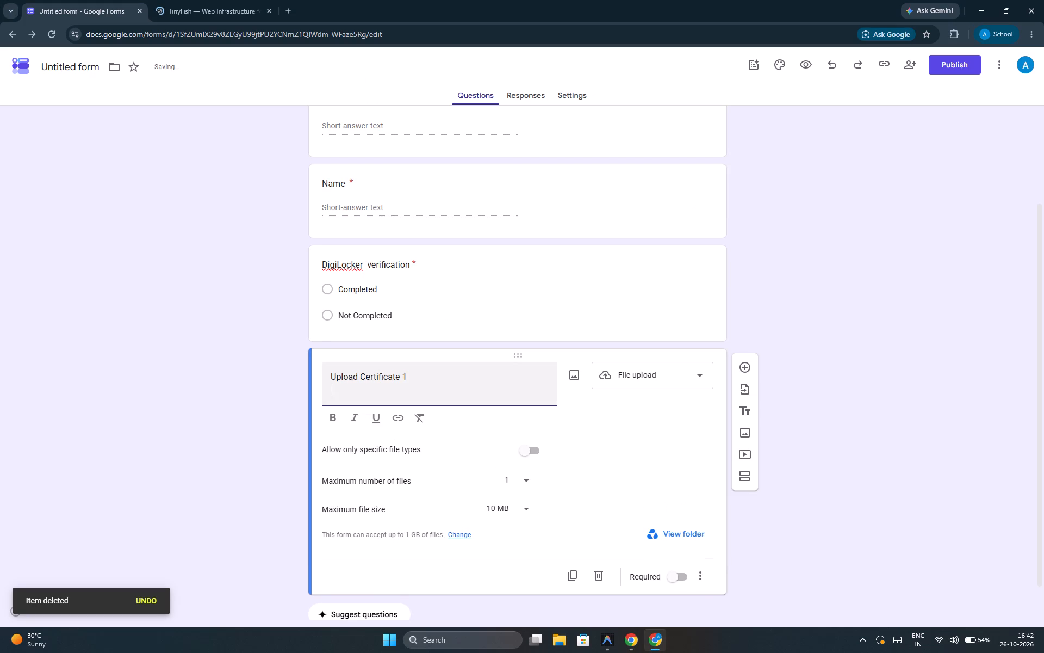
{"action": "key", "text": "BackSpace"}
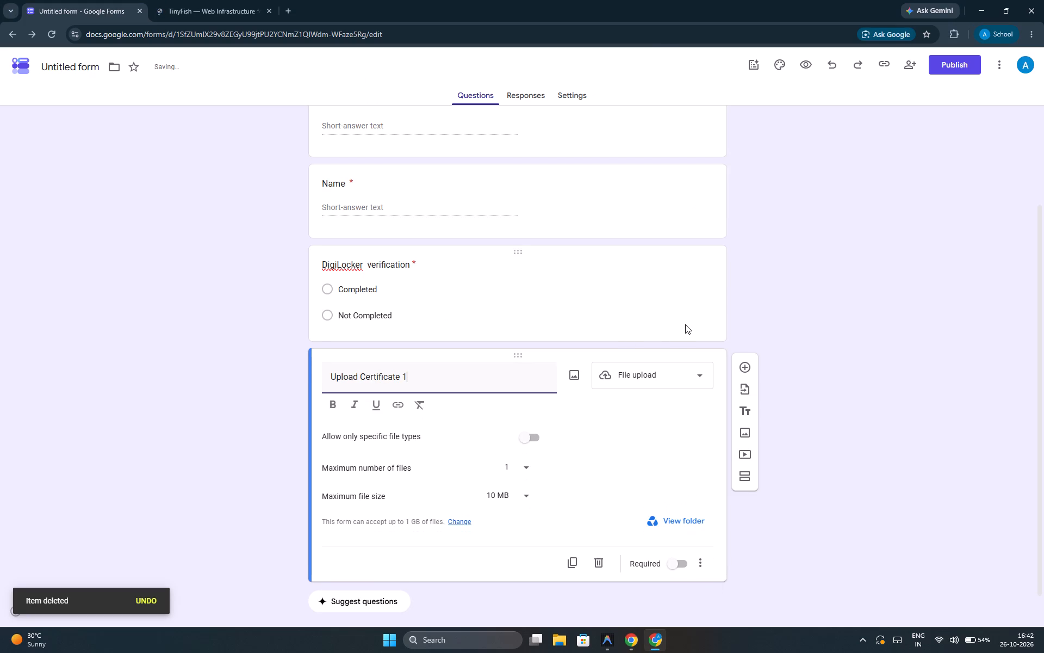
{"action": "left_click", "coordinate": [823, 274]}
Make the Upload Certificate 1 question required.
{"action": "key", "text": "alt+Tab"}
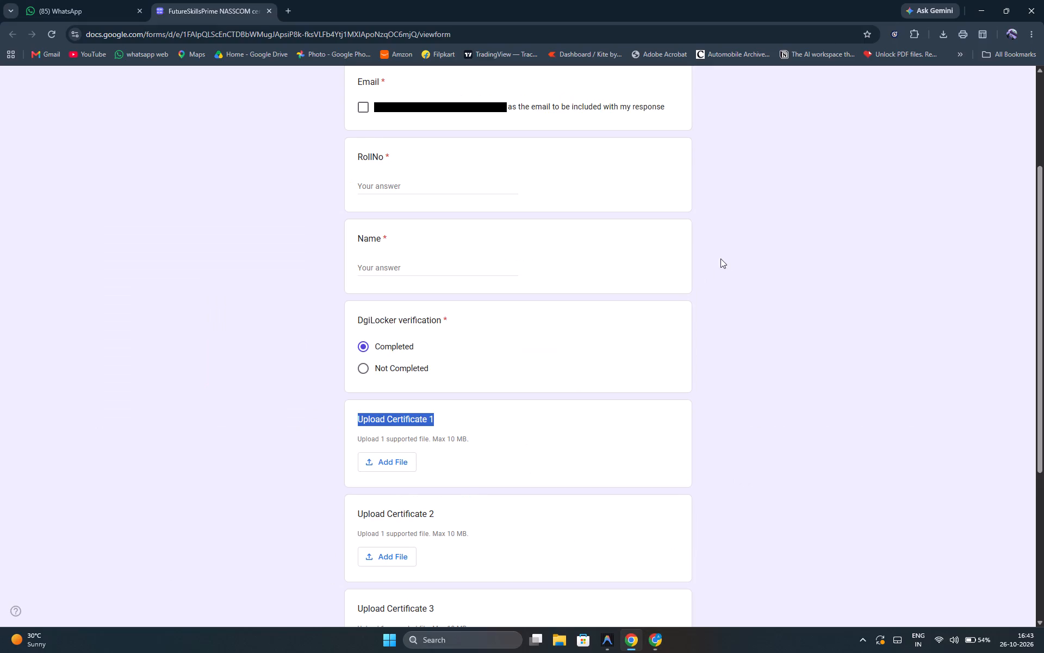
{"action": "key", "text": "alt+Tab"}
{"action": "scroll", "coordinate": [757, 277], "scroll_direction": "down", "scroll_amount": 1}
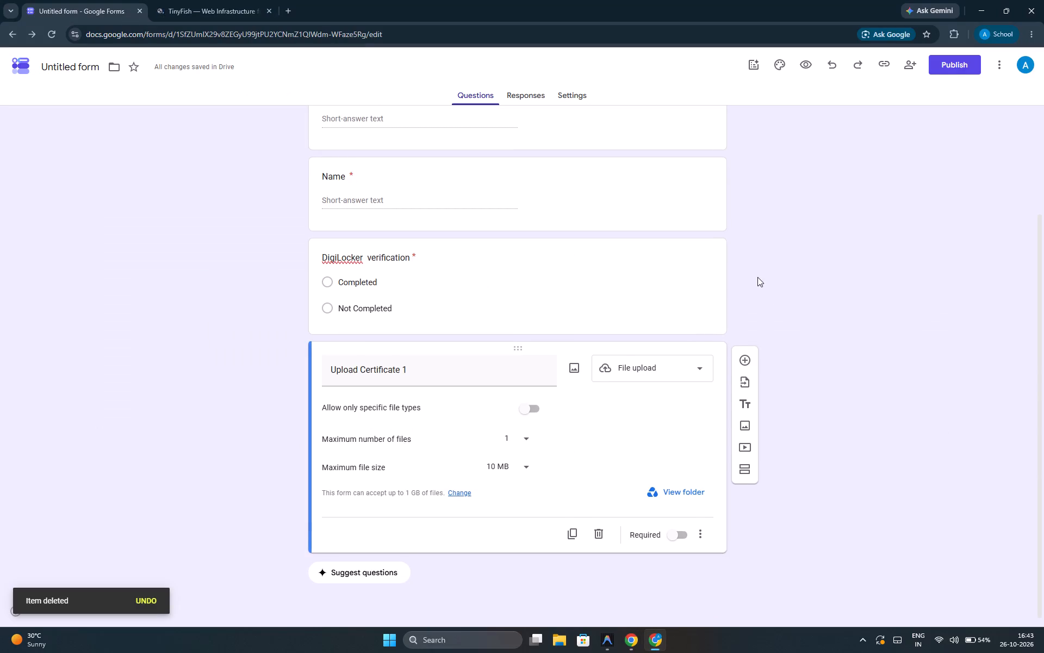
{"action": "left_click", "coordinate": [681, 529]}
{"action": "left_click", "coordinate": [828, 303]}
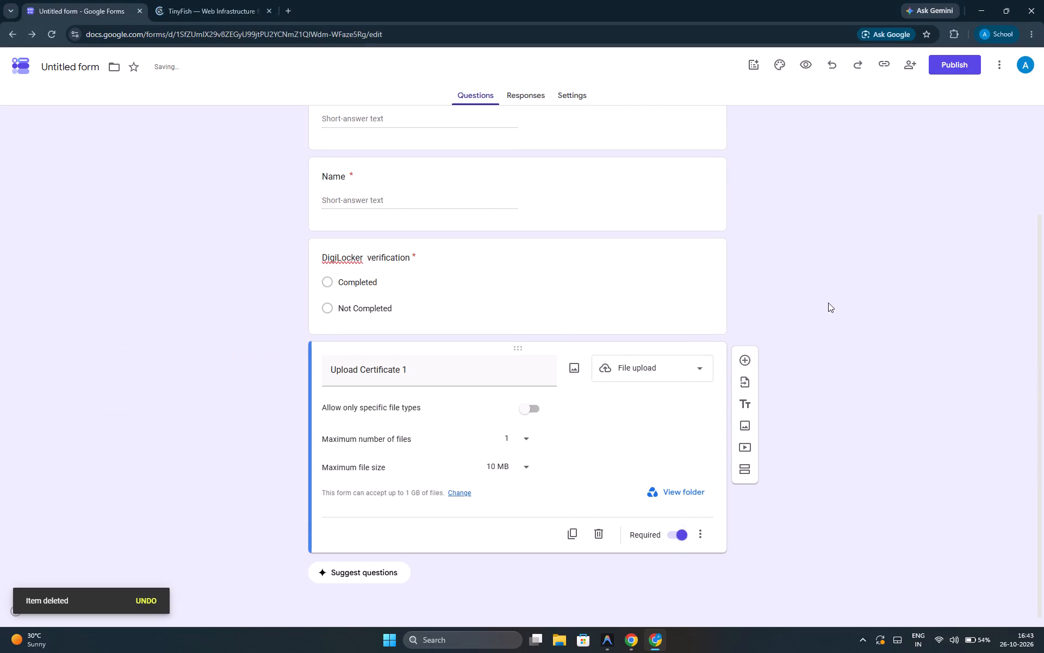
Duplicate the Upload Certificate 1 question and retitle the copy "Upload Certificate 2".
{"action": "key", "text": "alt+Tab"}
{"action": "scroll", "coordinate": [580, 452], "scroll_direction": "down", "scroll_amount": 2}
{"action": "key", "text": "alt+Tab"}
{"action": "left_click", "coordinate": [575, 549]}
{"action": "left_click", "coordinate": [575, 545]}
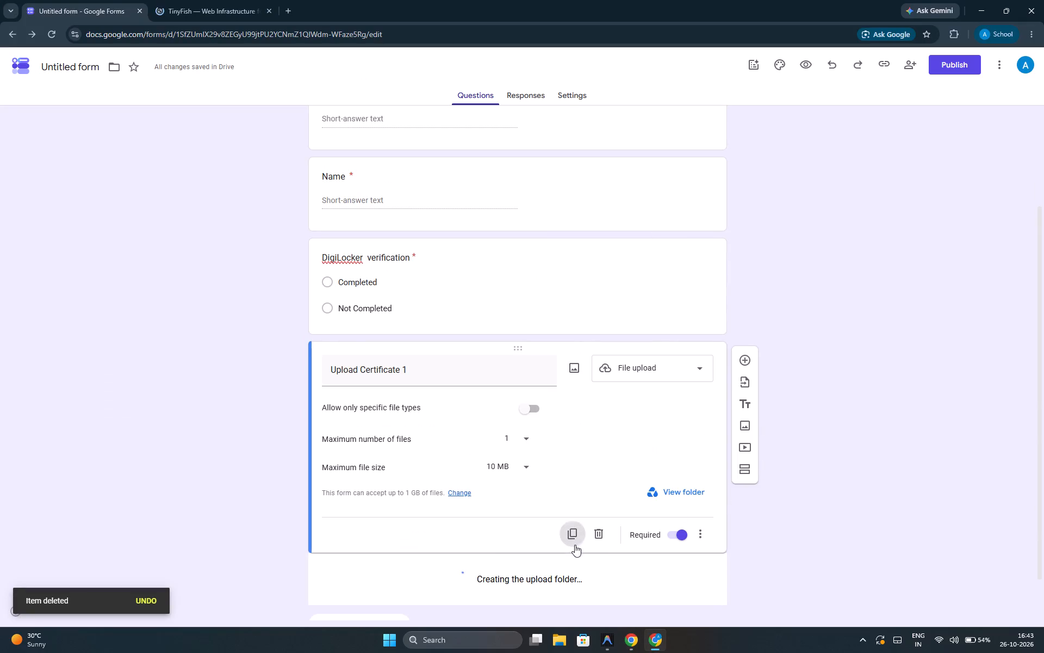
{"action": "scroll", "coordinate": [478, 535], "scroll_direction": "down", "scroll_amount": 4}
{"action": "scroll", "coordinate": [414, 520], "scroll_direction": "down", "scroll_amount": 1}
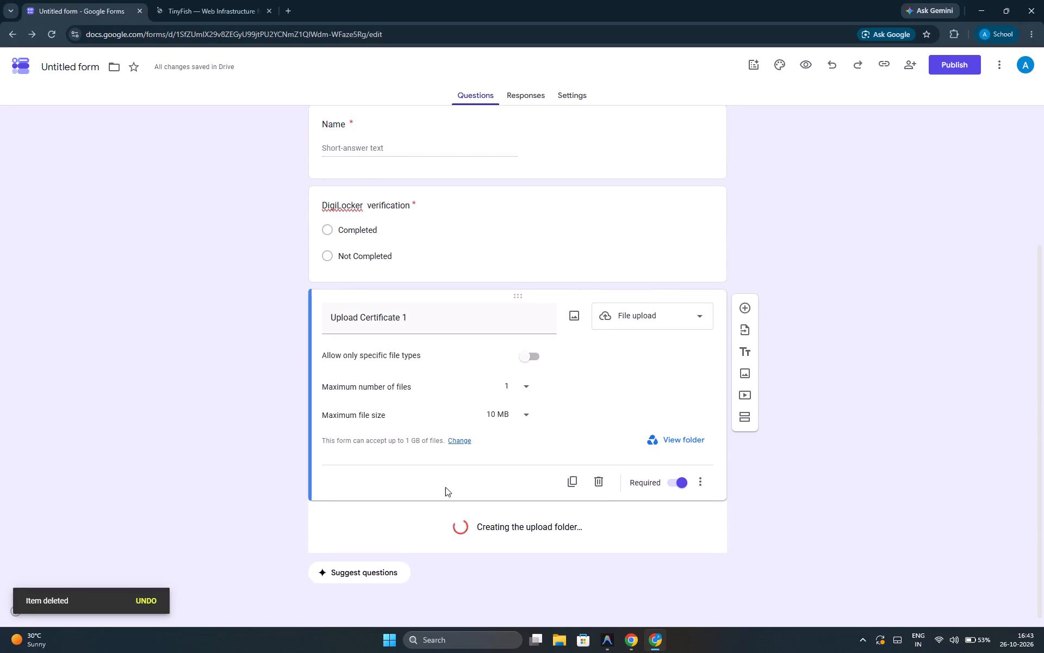
{"action": "key", "text": "alt+Tab"}
{"action": "scroll", "coordinate": [524, 481], "scroll_direction": "down", "scroll_amount": 1}
{"action": "key", "text": "alt+Tab"}
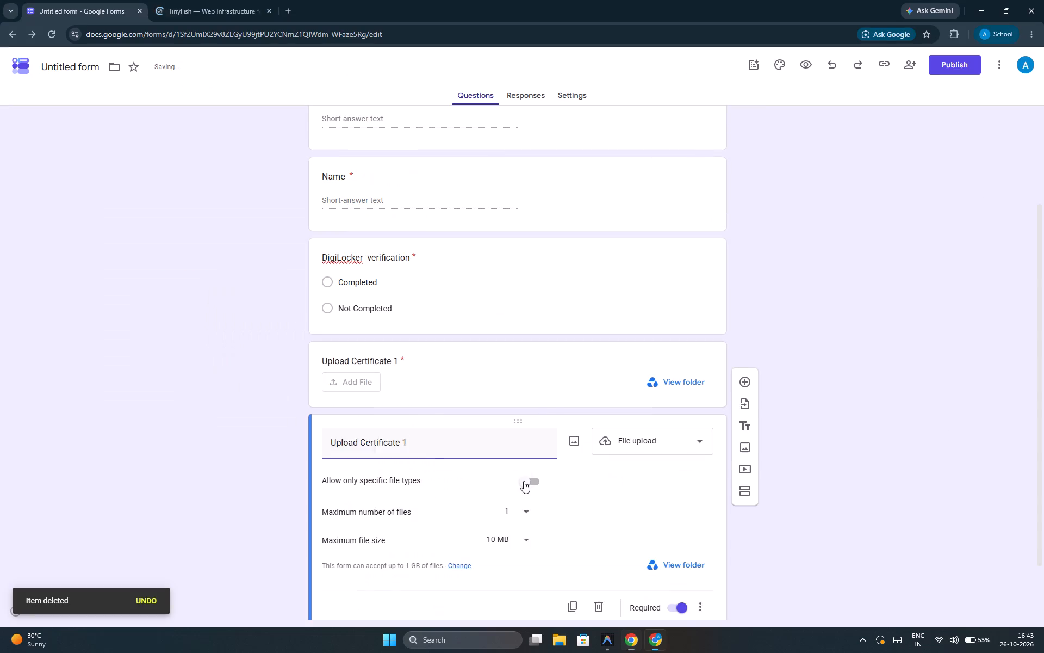
{"action": "left_click", "coordinate": [445, 454]}
{"action": "key", "text": "BackSpace"}
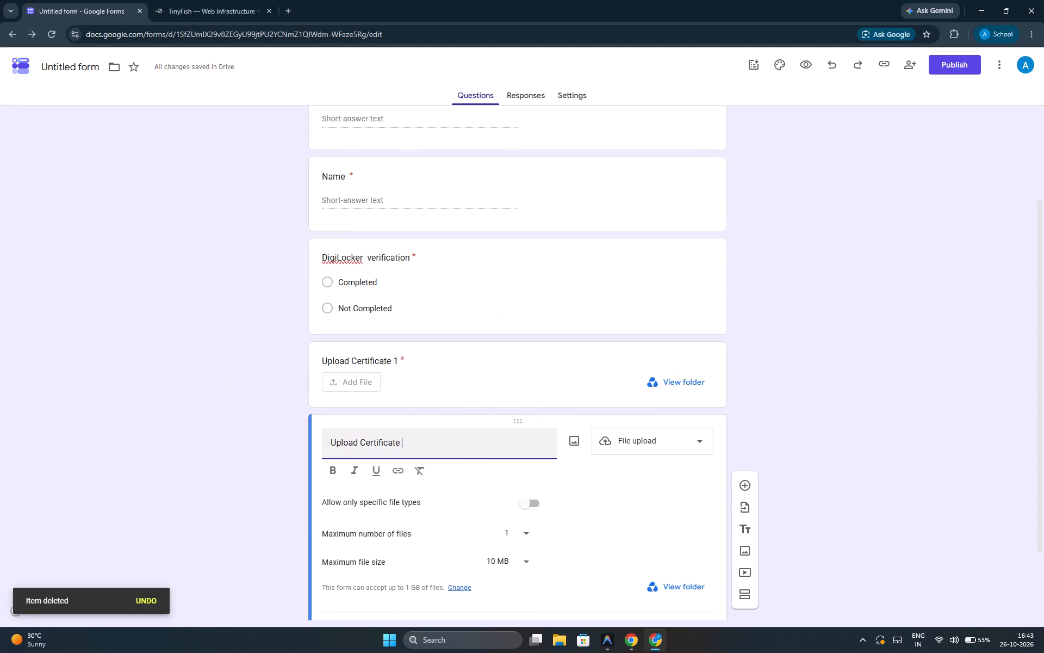
{"action": "key", "text": "2"}
Duplicate the Upload Certificate 2 question and retitle the copy "Upload Certificate 3".
{"action": "key", "text": "alt+Tab"}
{"action": "scroll", "coordinate": [461, 469], "scroll_direction": "down", "scroll_amount": 1}
{"action": "key", "text": "alt+Tab"}
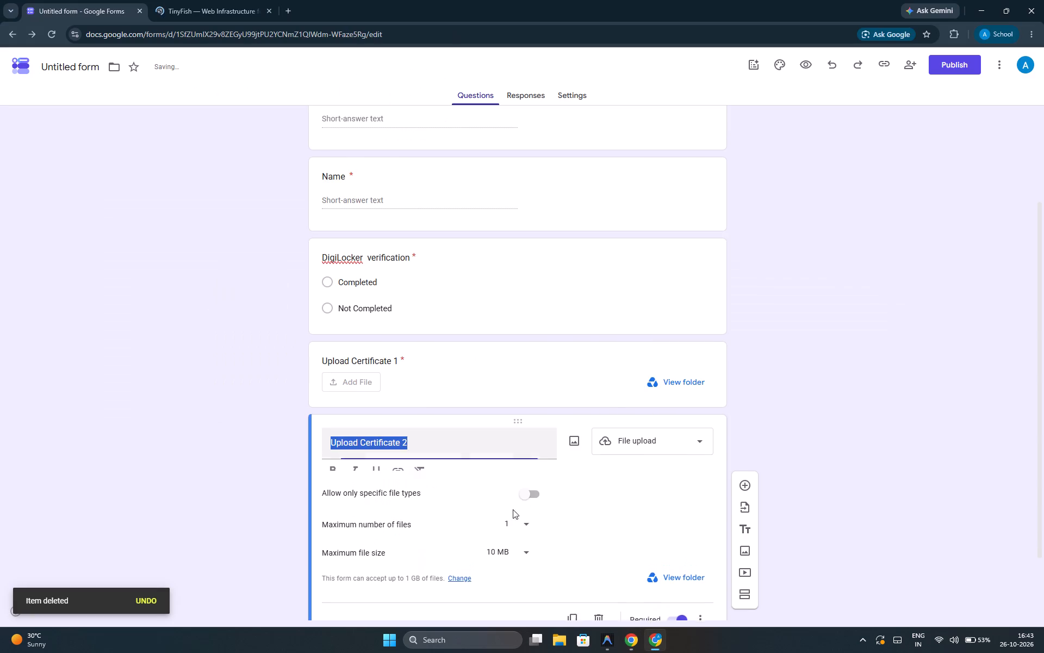
{"action": "scroll", "coordinate": [569, 566], "scroll_direction": "down", "scroll_amount": 3}
{"action": "left_click", "coordinate": [565, 532]}
{"action": "scroll", "coordinate": [532, 482], "scroll_direction": "down", "scroll_amount": 6}
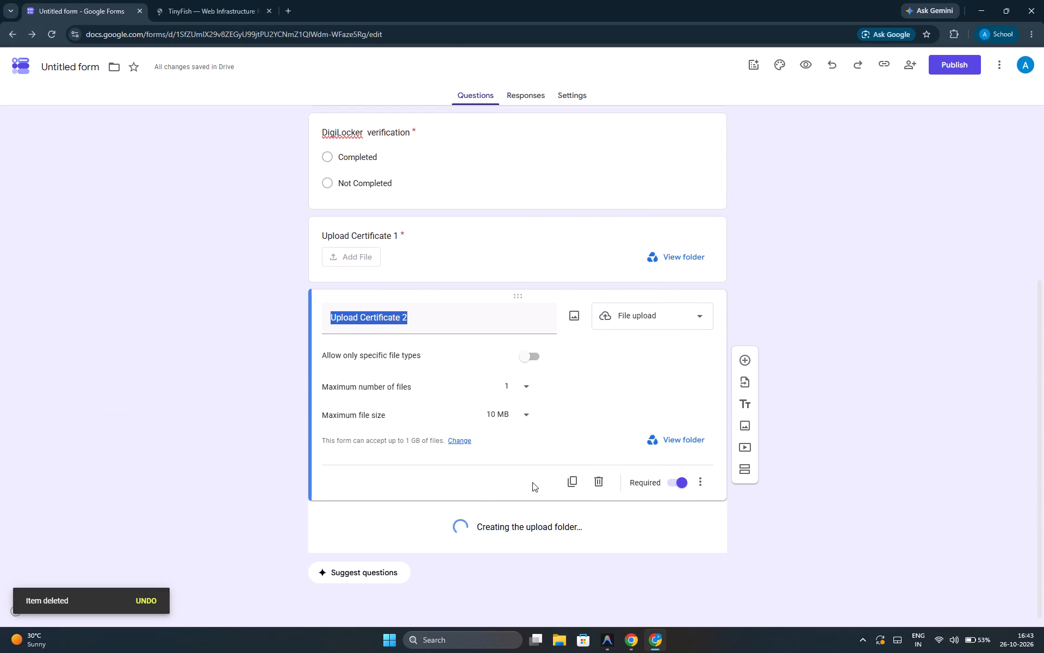
{"action": "scroll", "coordinate": [483, 488], "scroll_direction": "down", "scroll_amount": 5}
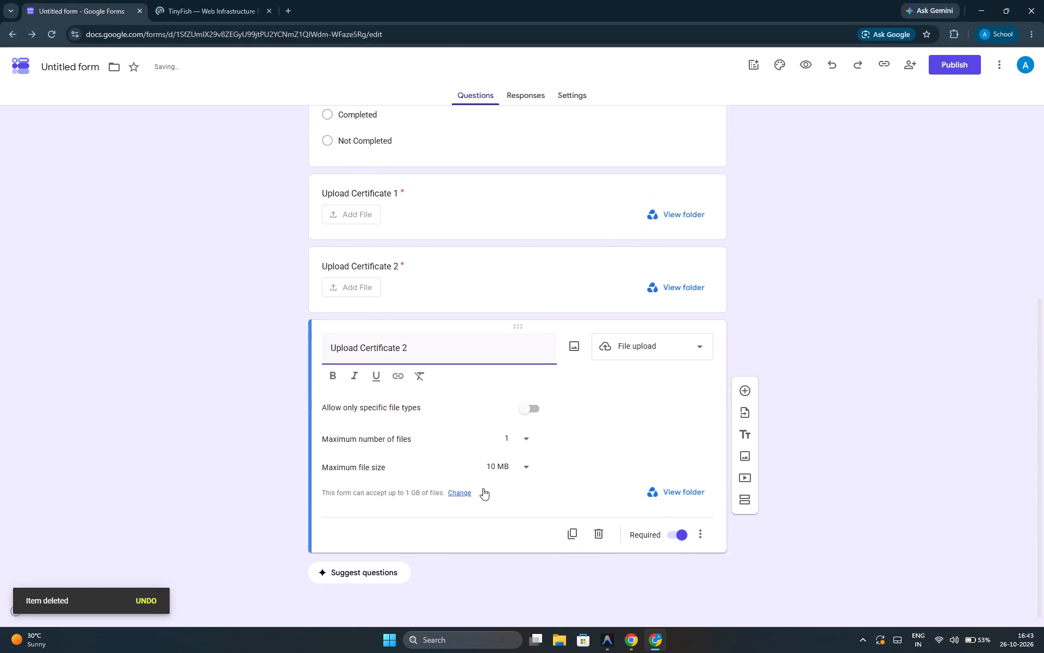
{"action": "scroll", "coordinate": [483, 488], "scroll_direction": "down", "scroll_amount": 1}
{"action": "left_click", "coordinate": [433, 347]}
{"action": "key", "text": "BackSpace"}
{"action": "key", "text": "3"}
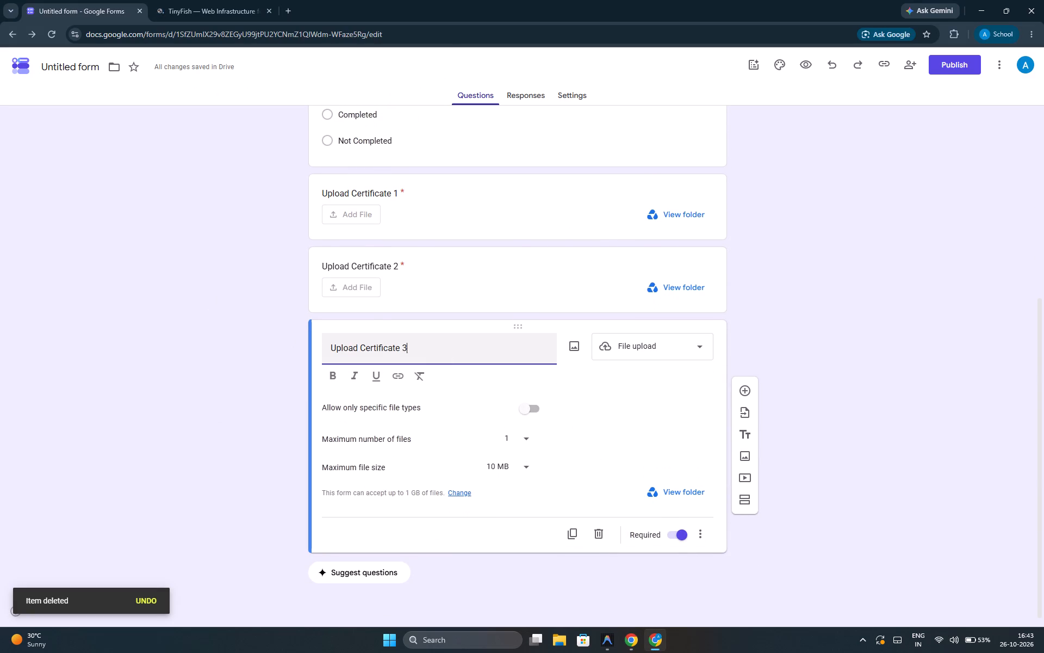
Duplicate the Upload Certificate 3 question and retitle the copy "Upload Certificate 4", matching the last upload in the reference form.
{"action": "left_click", "coordinate": [570, 534]}
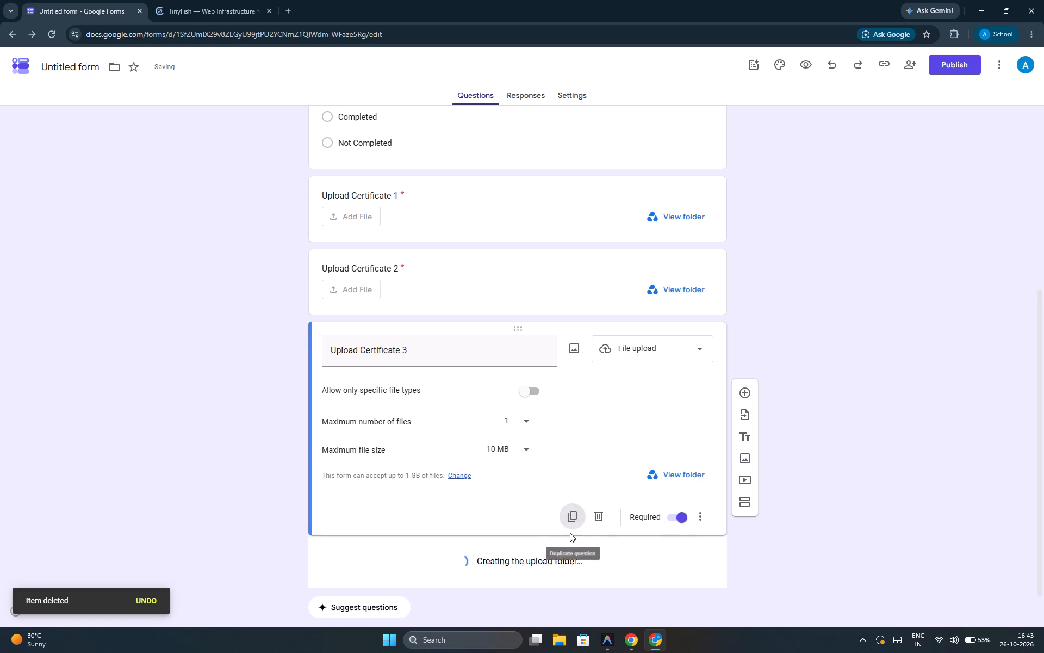
{"action": "scroll", "coordinate": [570, 513], "scroll_direction": "down", "scroll_amount": 5}
{"action": "key", "text": "alt+Tab"}
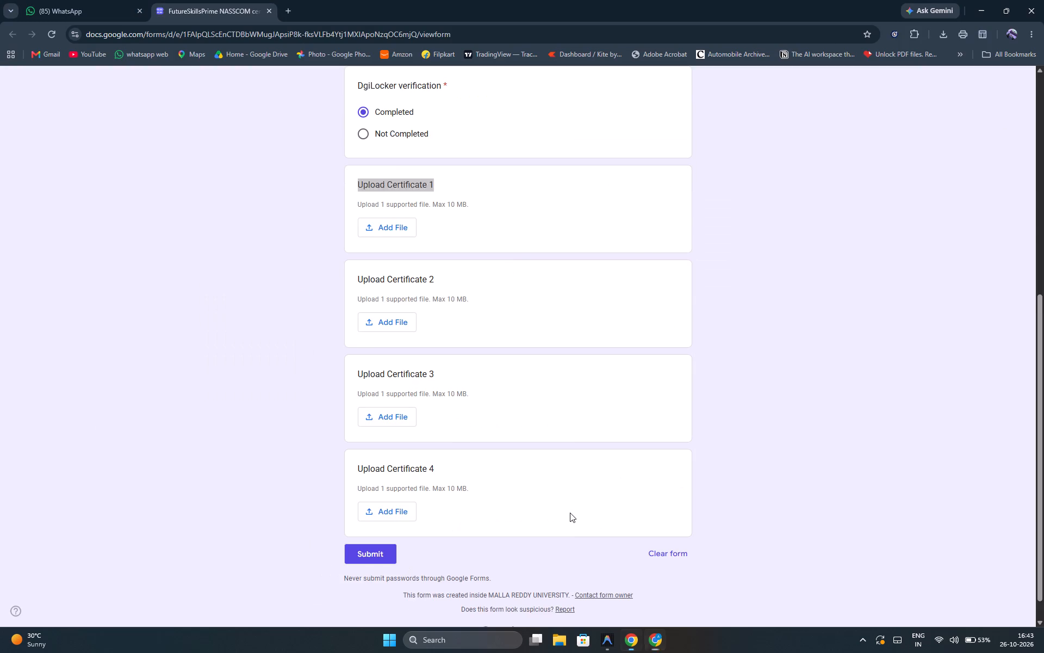
{"action": "scroll", "coordinate": [570, 513], "scroll_direction": "down", "scroll_amount": 1}
{"action": "key", "text": "alt+Tab"}
{"action": "left_click", "coordinate": [471, 451]}
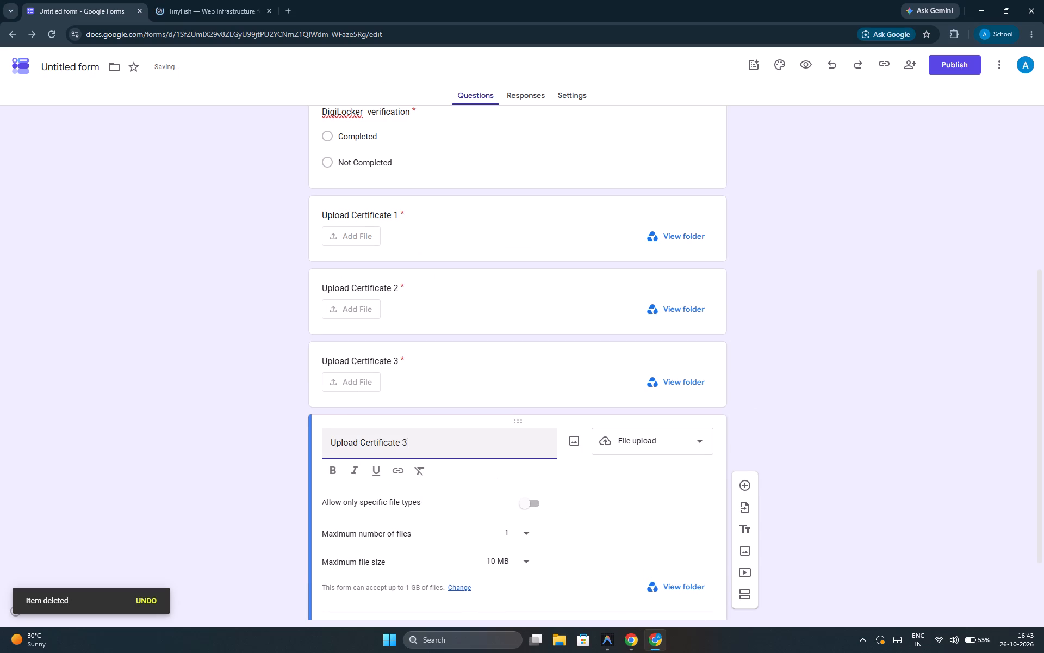
{"action": "key", "text": "BackSpace"}
{"action": "key", "text": "4"}
{"action": "scroll", "coordinate": [471, 451], "scroll_direction": "down", "scroll_amount": 5}
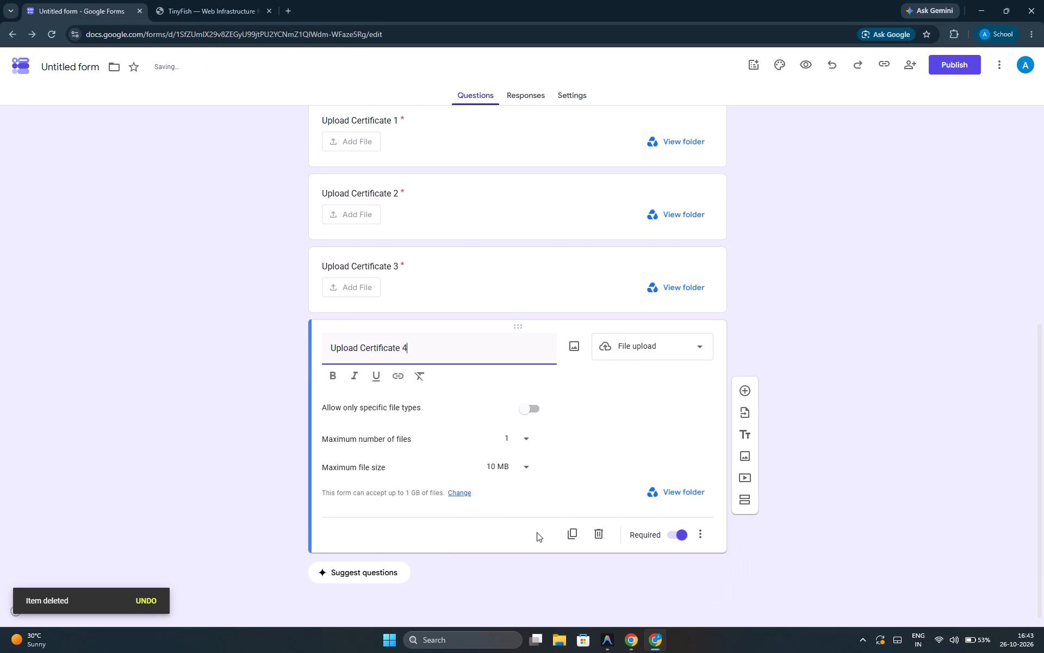
Publish the form with responders restricted to MALLA REDDY UNIVERSITY.
{"action": "scroll", "coordinate": [673, 362], "scroll_direction": "up", "scroll_amount": 10}
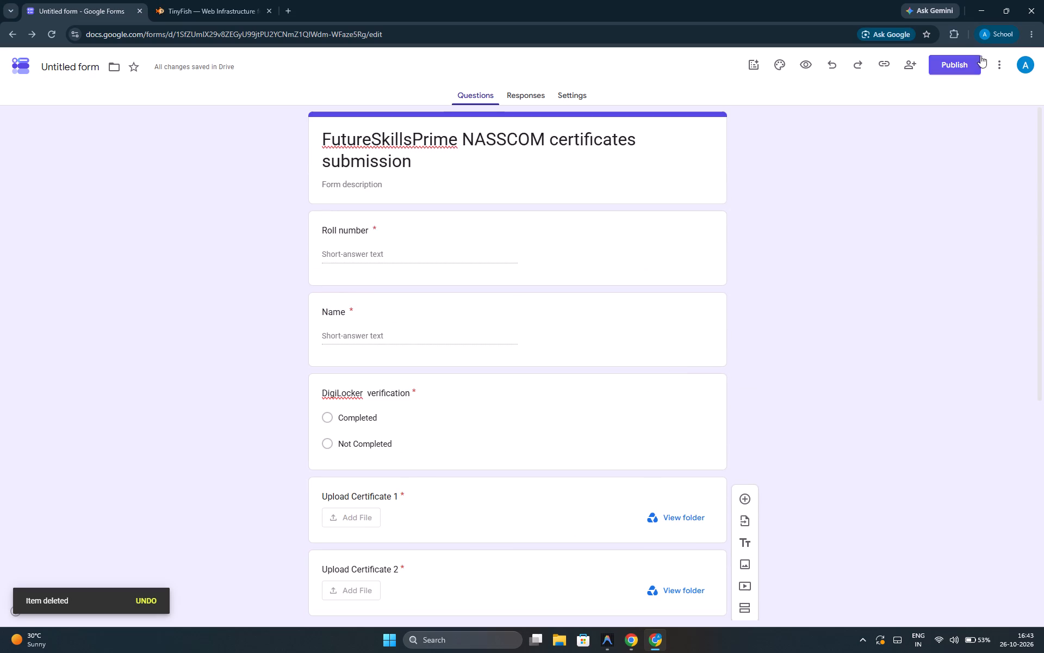
{"action": "left_click", "coordinate": [949, 62]}
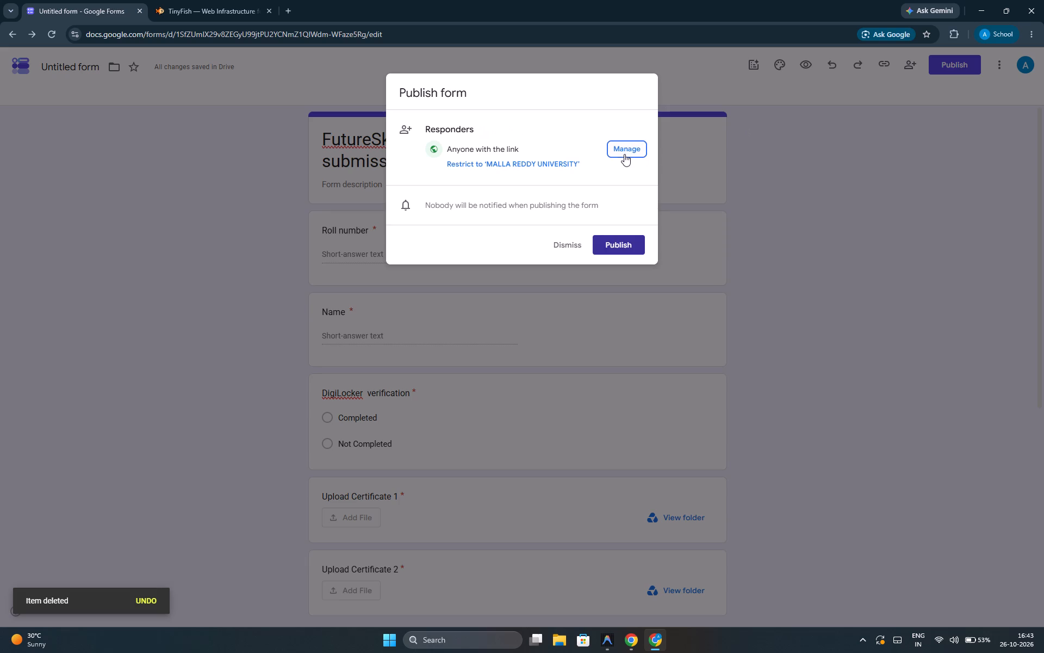
{"action": "left_click", "coordinate": [561, 162]}
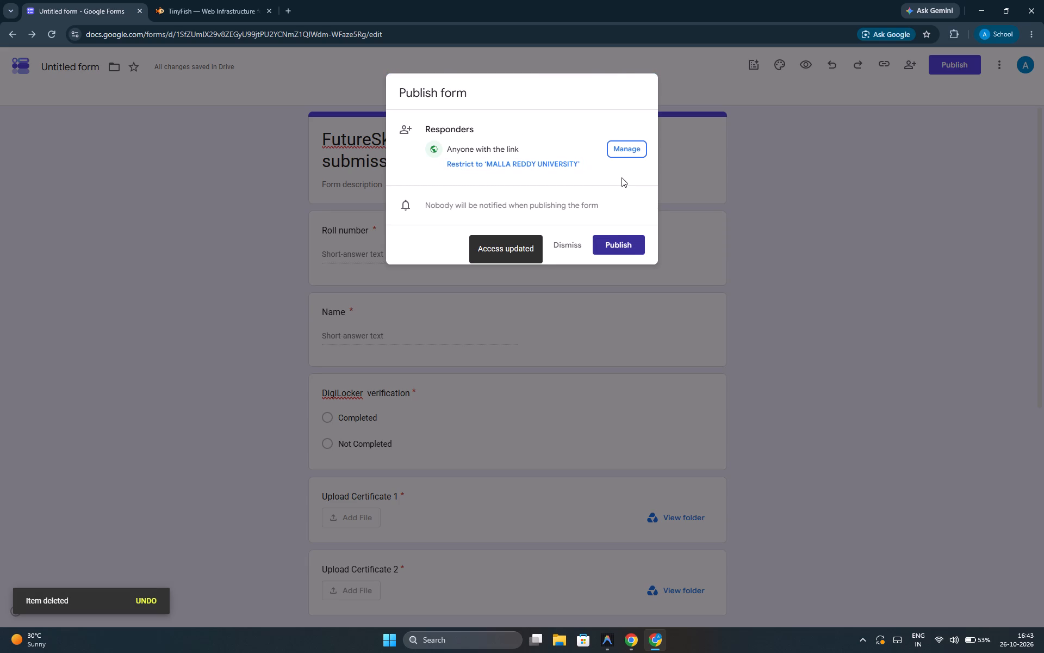
{"action": "left_click", "coordinate": [516, 170]}
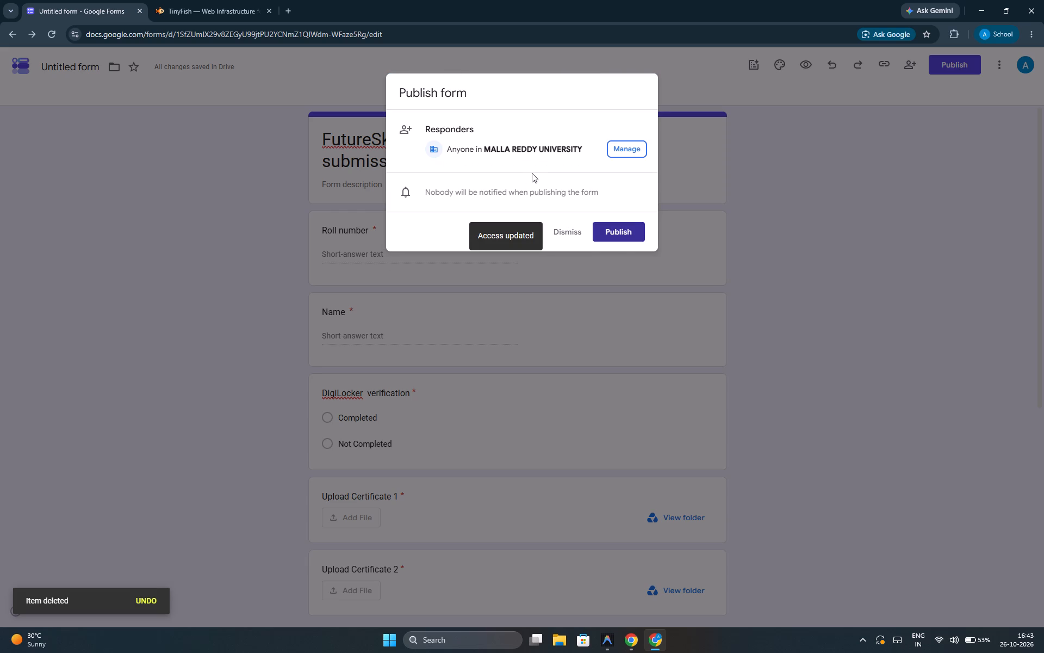
{"action": "left_click", "coordinate": [633, 226]}
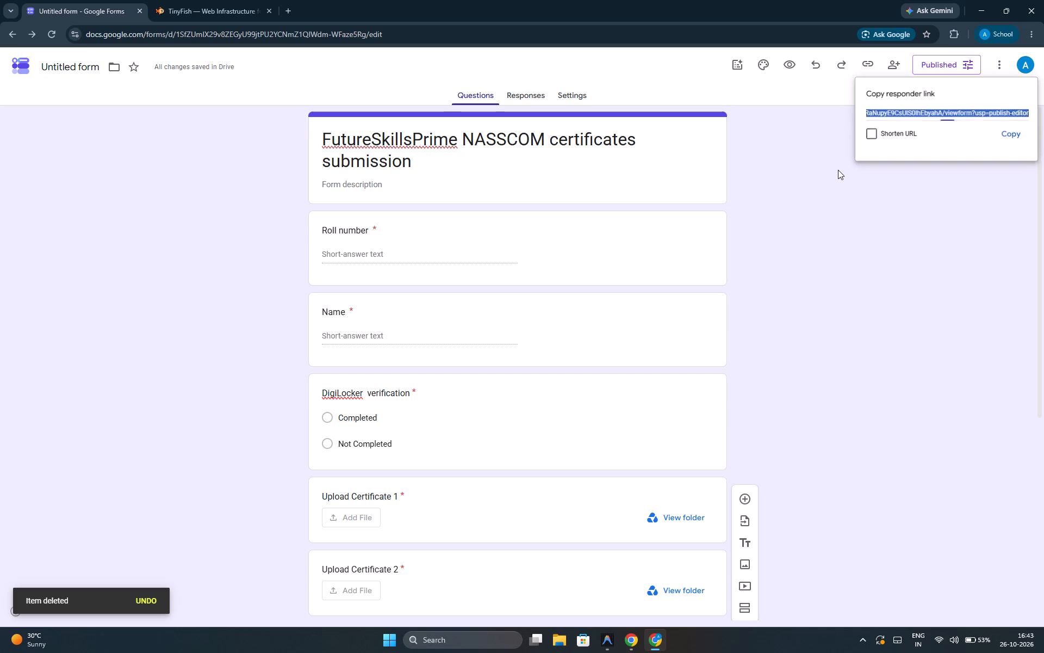
Copy the published form's responder link and open it in a new tab of the browser window holding the reference form.
{"action": "left_click", "coordinate": [1015, 140]}
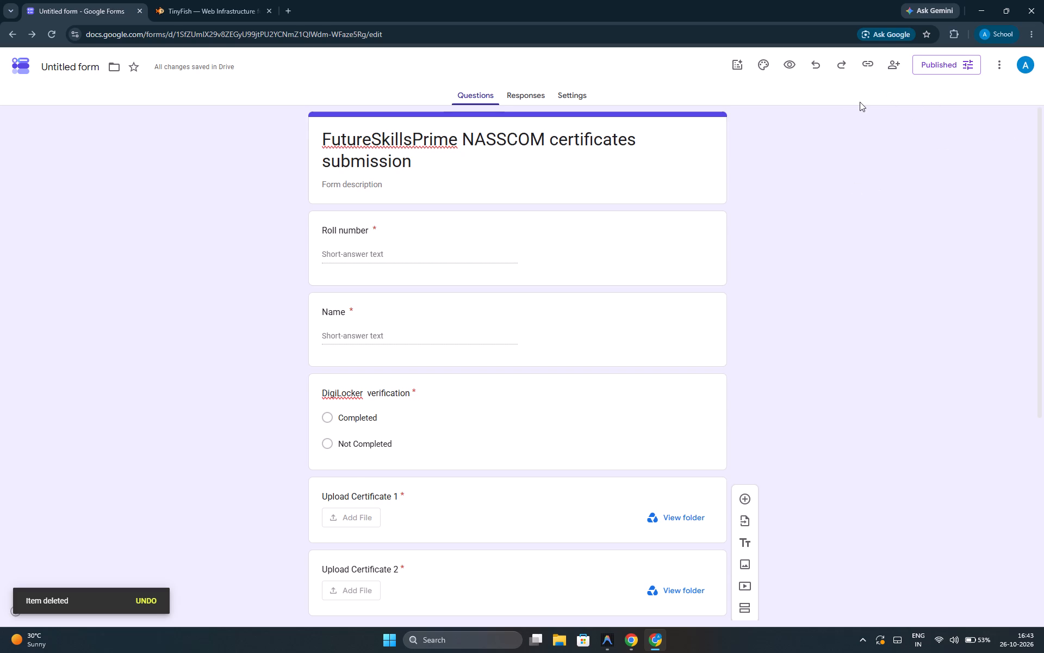
{"action": "key", "text": "alt+Tab"}
{"action": "key", "text": "alt+Tab"}
{"action": "key", "text": "alt+Tab"}
{"action": "key", "text": "ctrl+t"}
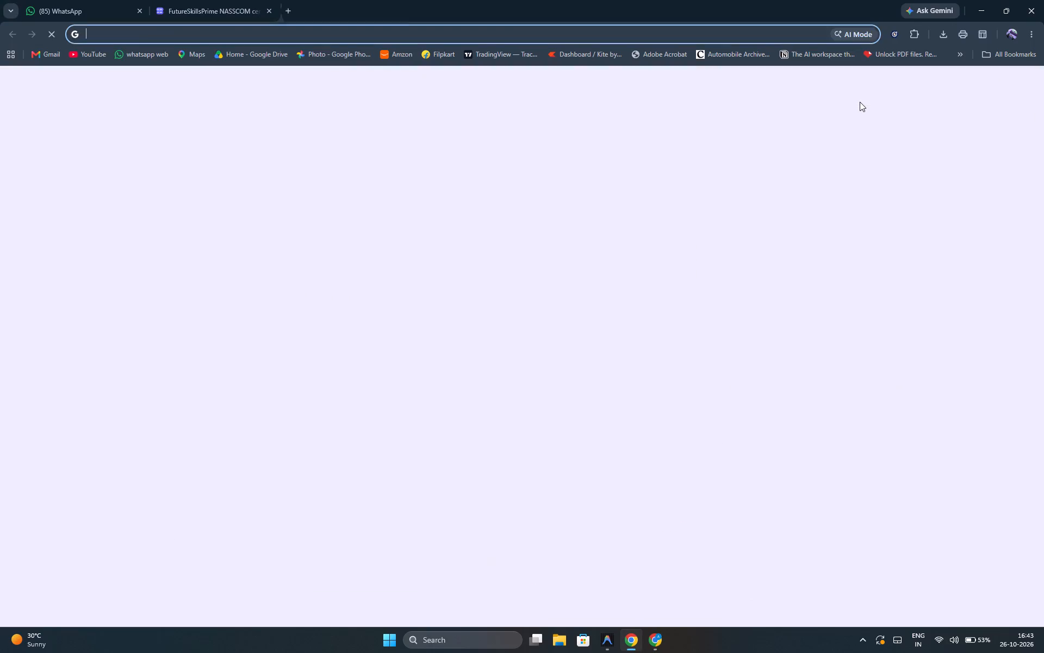
{"action": "key", "text": "ctrl+v"}
{"action": "key", "text": "Return"}
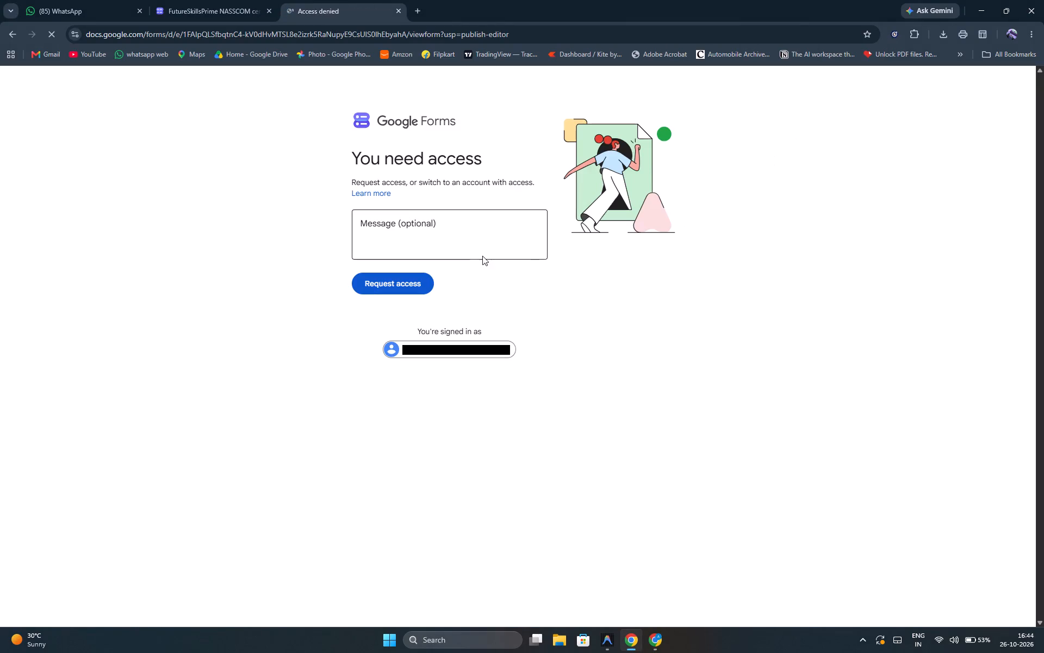
Open the signed-in account chooser on the form's access page.
{"action": "left_click", "coordinate": [477, 350]}
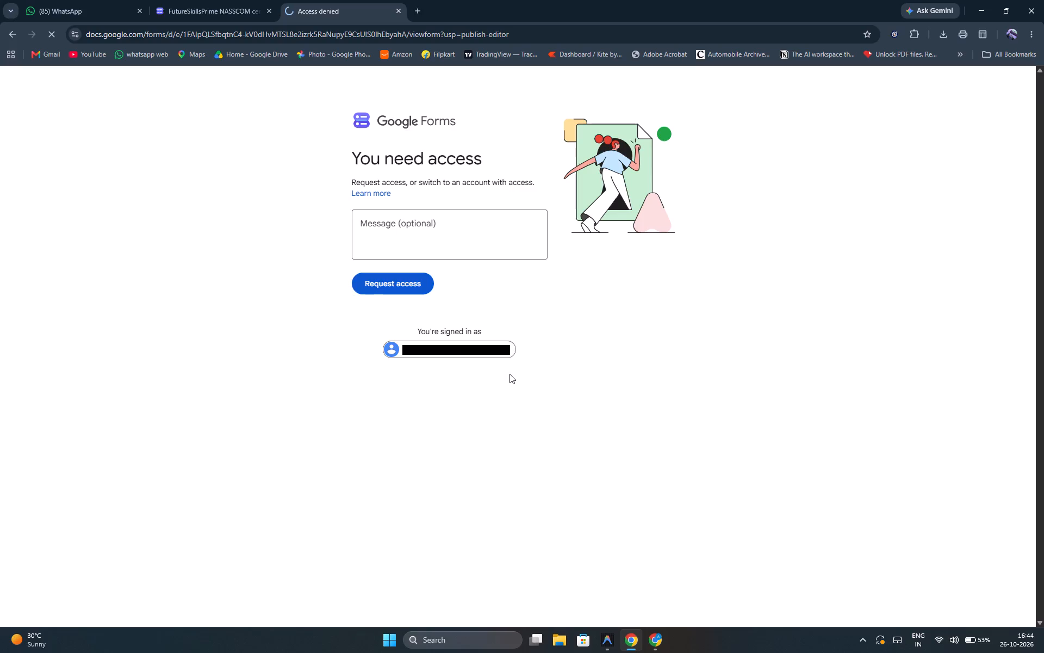
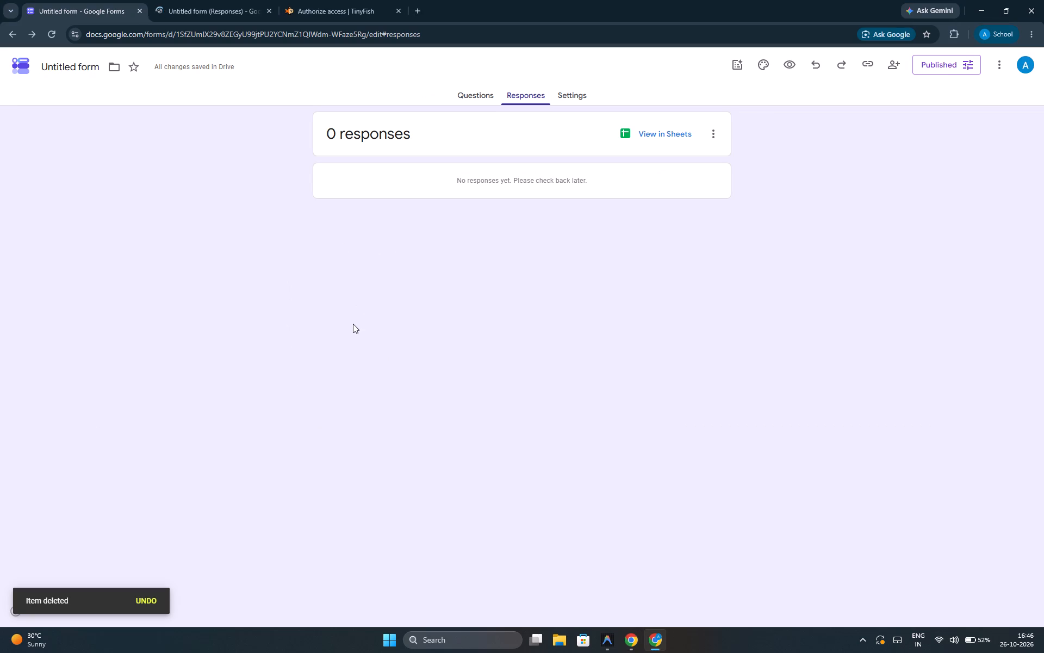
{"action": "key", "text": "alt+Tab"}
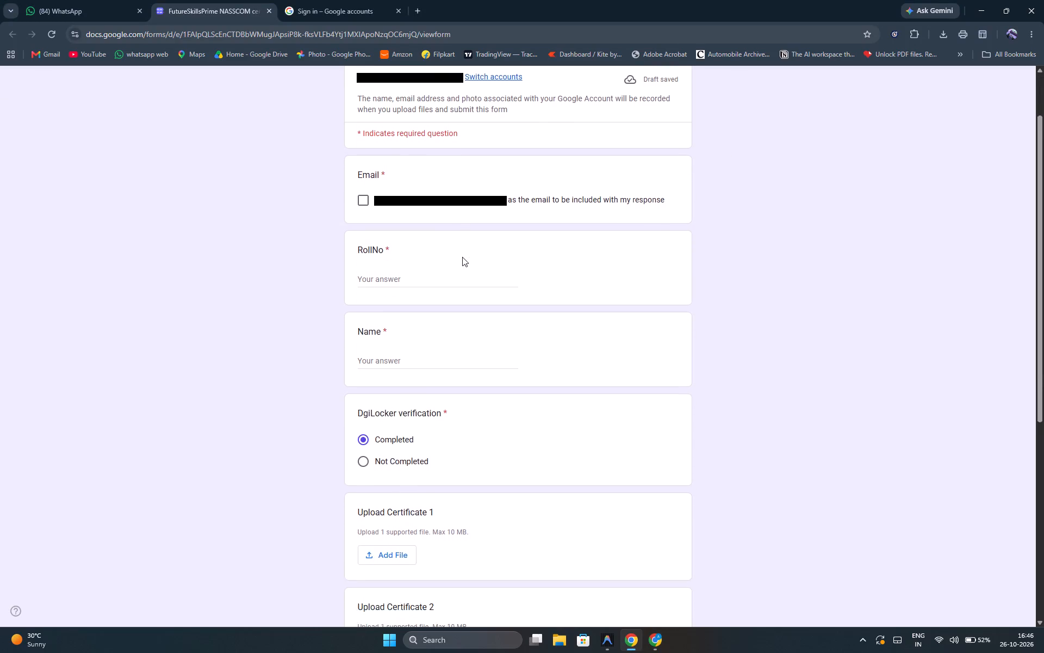
{"action": "scroll", "coordinate": [462, 257], "scroll_direction": "up", "scroll_amount": 1}
{"action": "key", "text": "ctrl+t"}
{"action": "key", "text": "ctrl+v"}
{"action": "key", "text": "Return"}
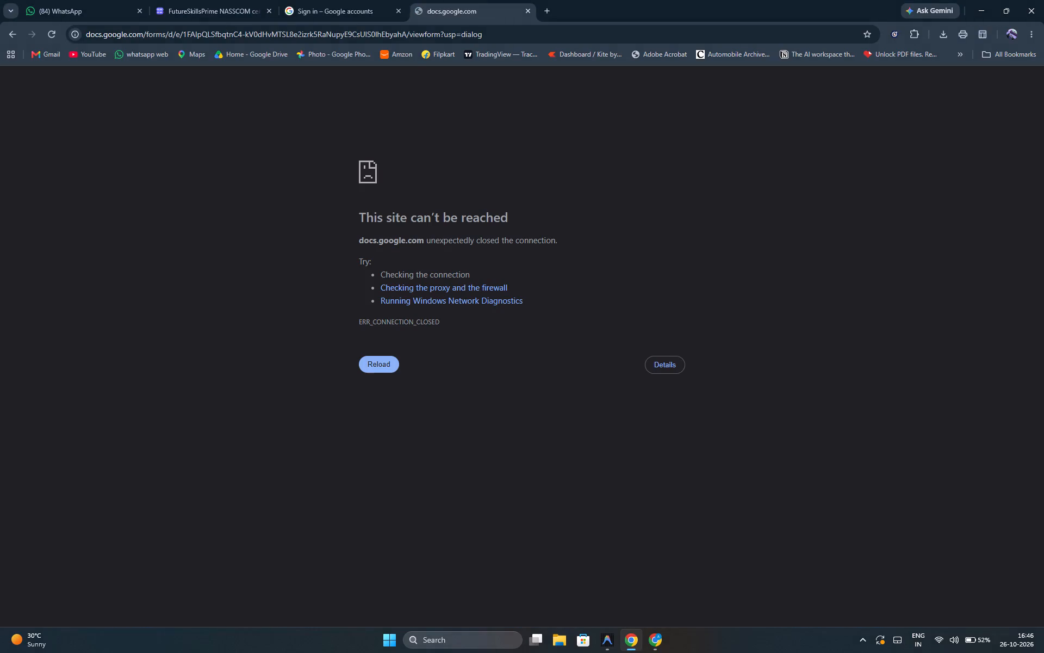
{"action": "key", "text": "ctrl+y"}
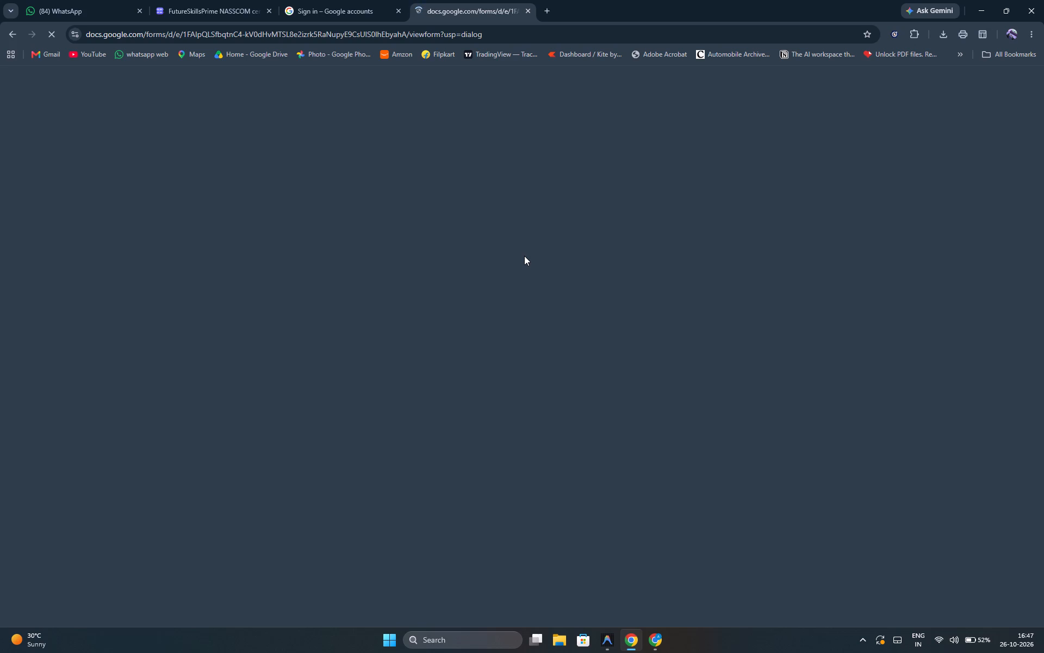
{"action": "key", "text": "BackSpace"}
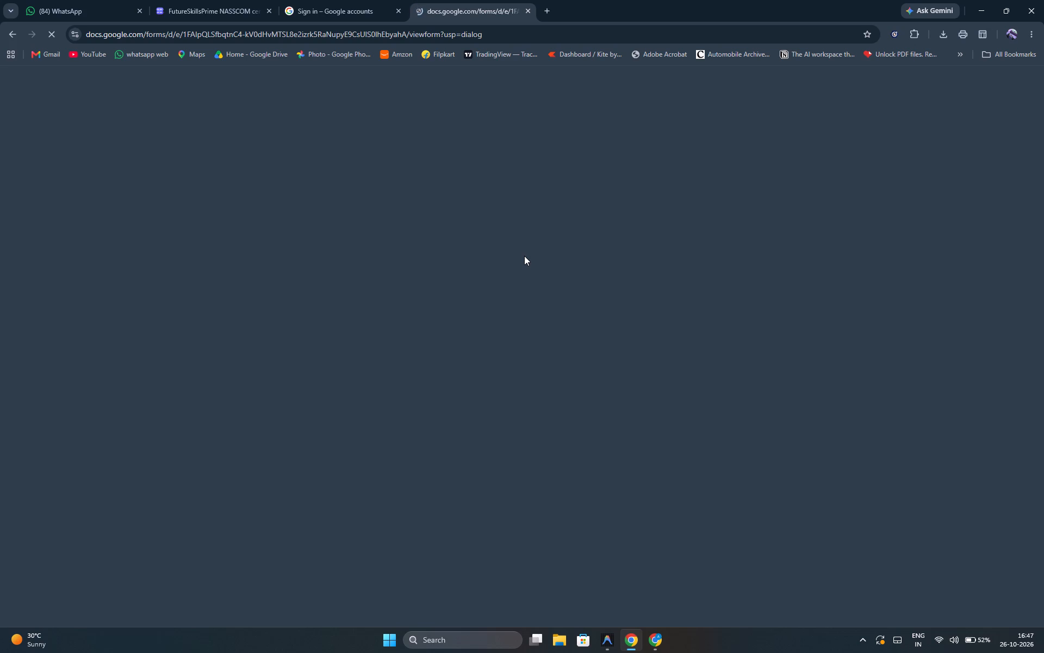
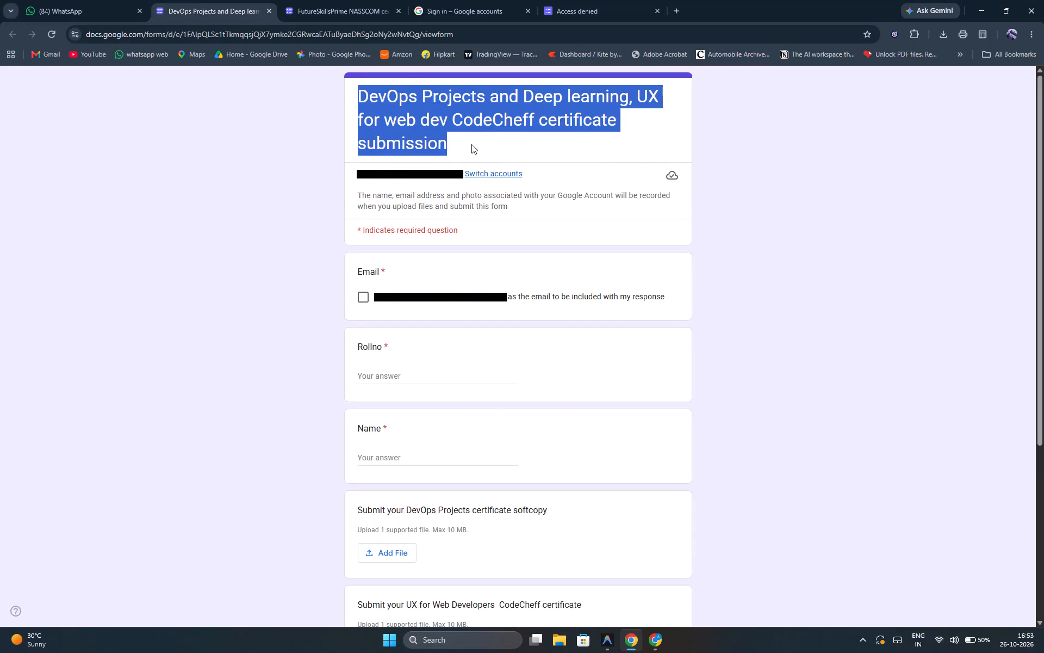
{"action": "key", "text": "alt+Tab"}
{"action": "left_click", "coordinate": [432, 132], "text": "ctrl"}
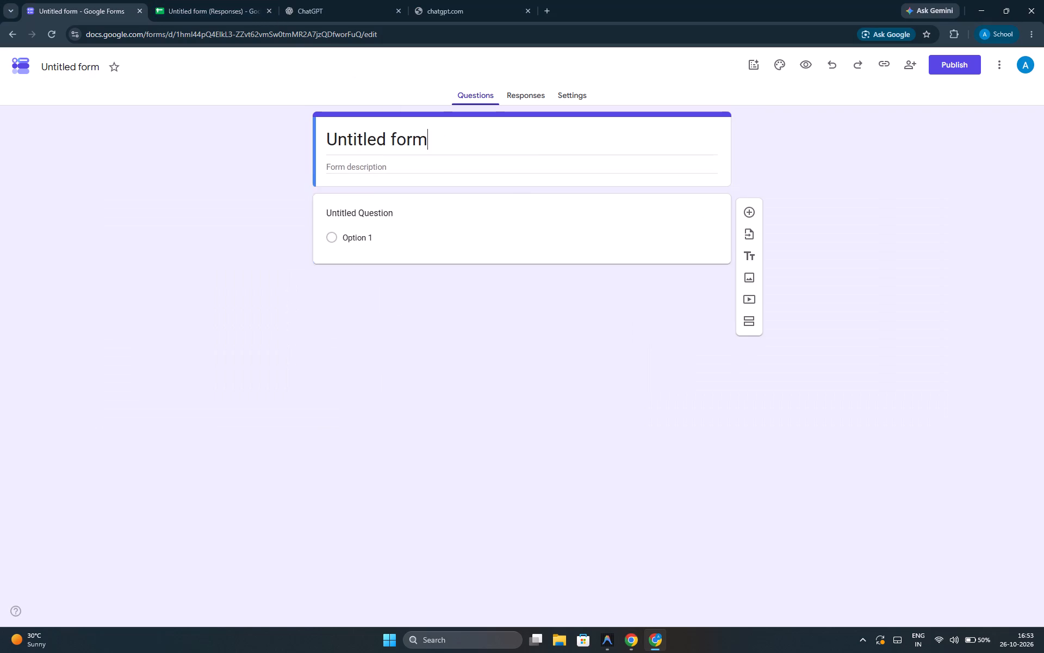
{"action": "key", "text": "ctrl+a"}
{"action": "key", "text": "BackSpace"}
{"action": "key", "text": "ctrl+v"}
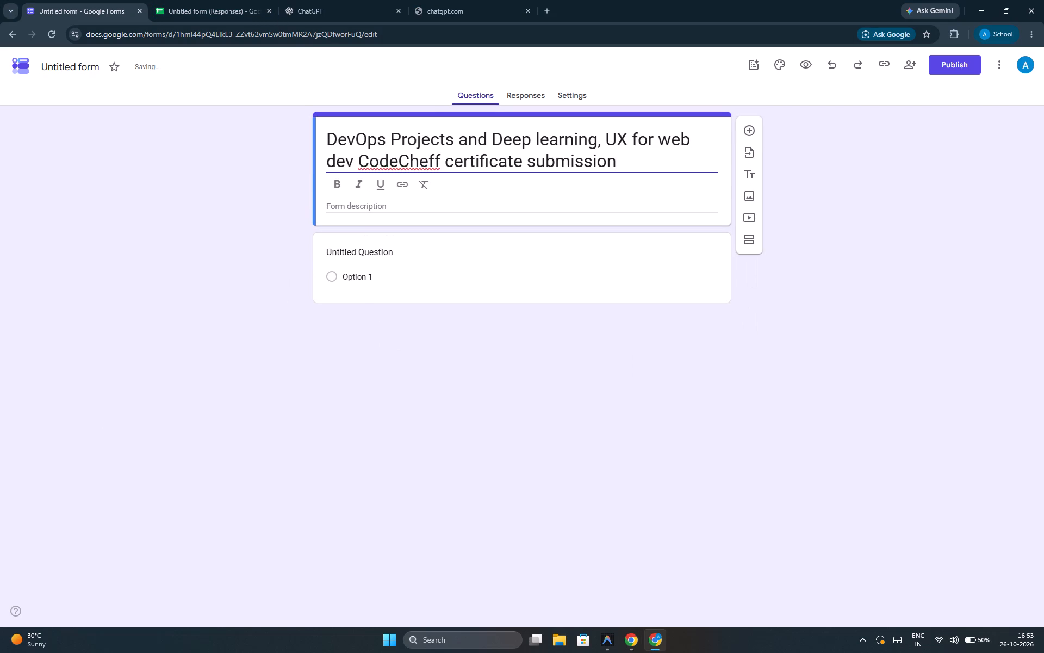
{"action": "left_click", "coordinate": [223, 152]}
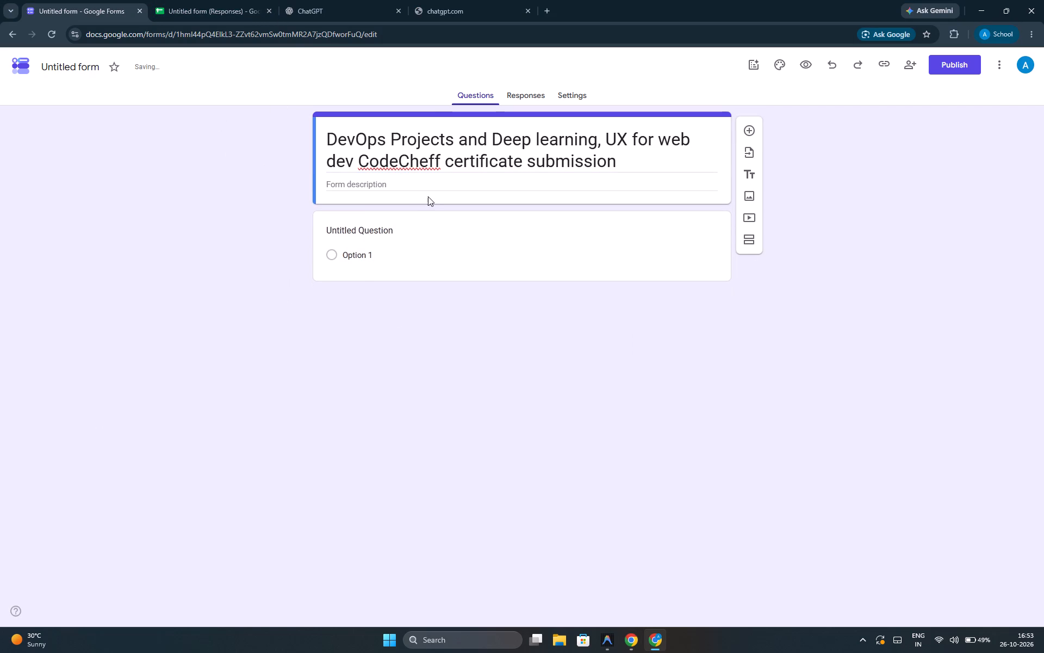
Change the untitled question's type to Short answer.
{"action": "left_click", "coordinate": [382, 250]}
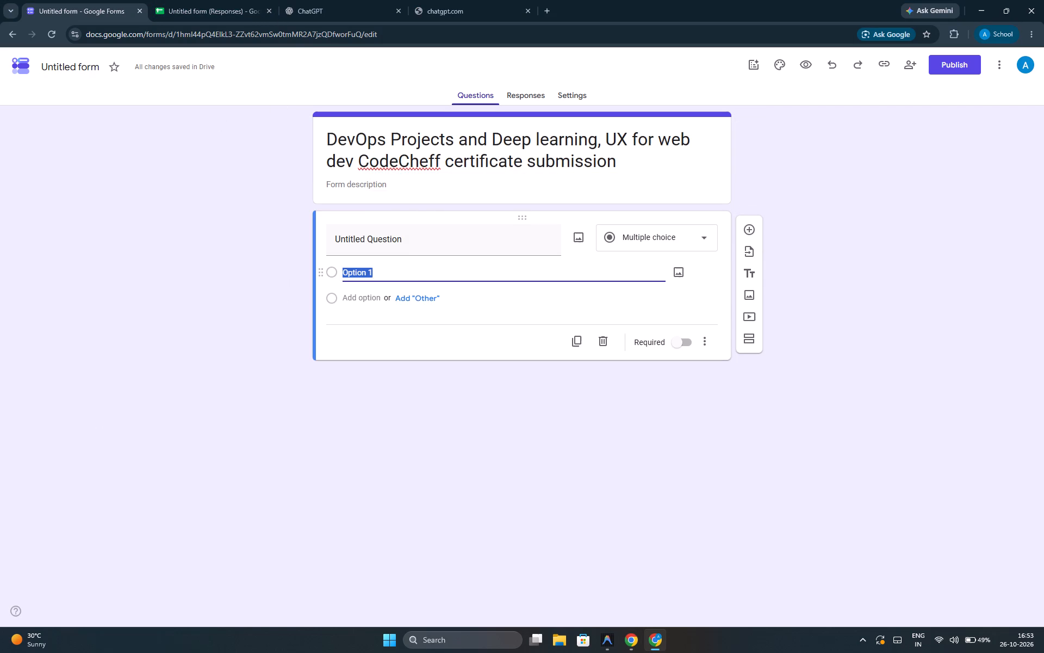
{"action": "left_click", "coordinate": [408, 269]}
{"action": "key", "text": "alt+Tab"}
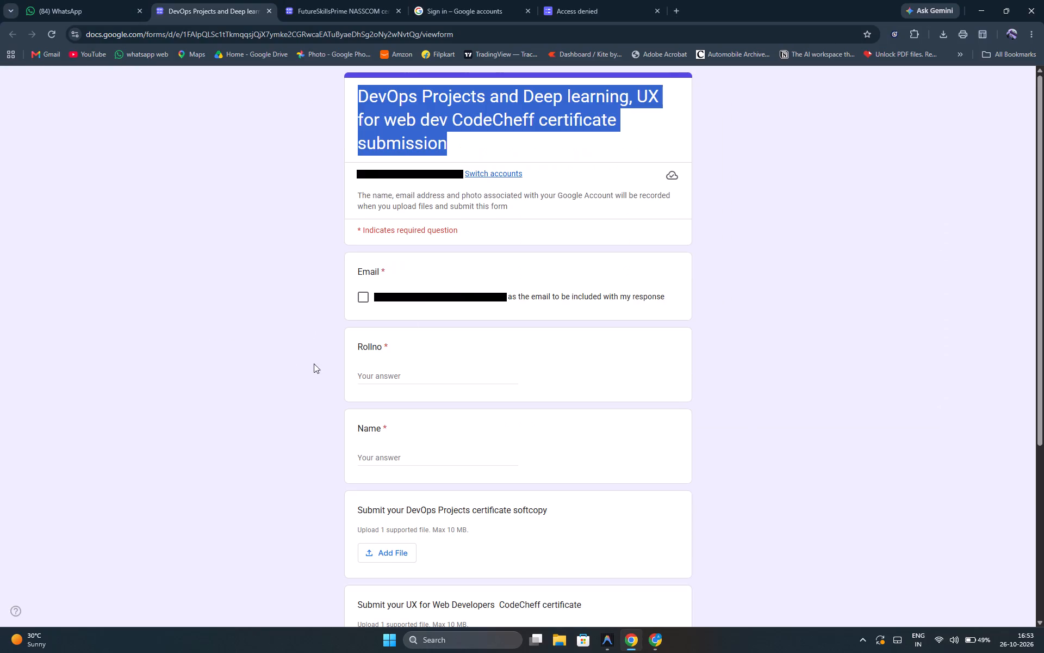
{"action": "key", "text": "alt+Tab"}
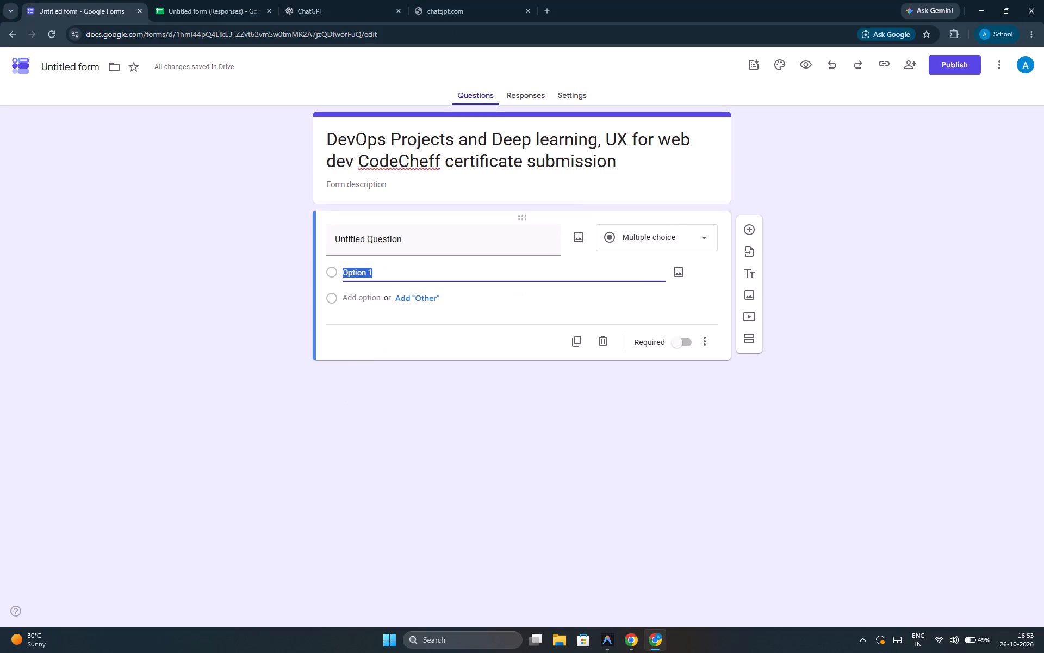
{"action": "left_click", "coordinate": [669, 228]}
{"action": "left_click", "coordinate": [647, 187]}
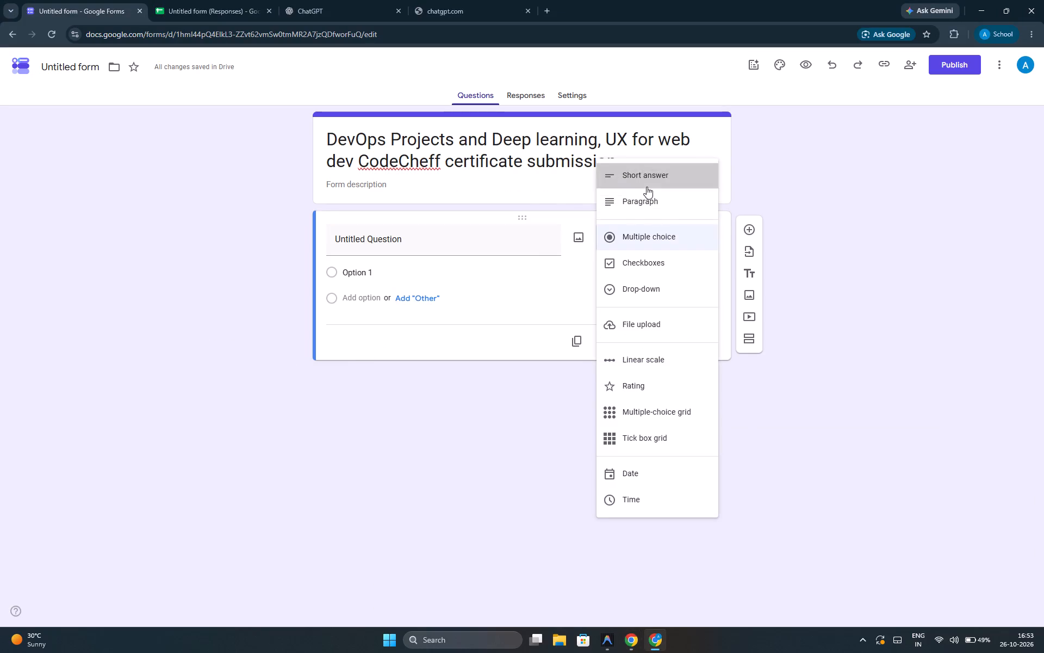
Replace the first question's text with "Rollno", copied from the DevOps reference form.
{"action": "left_click", "coordinate": [446, 243]}
{"action": "key", "text": "ctrl+a"}
{"action": "key", "text": "ctrl+BackSpace"}
{"action": "key", "text": "alt+Tab"}
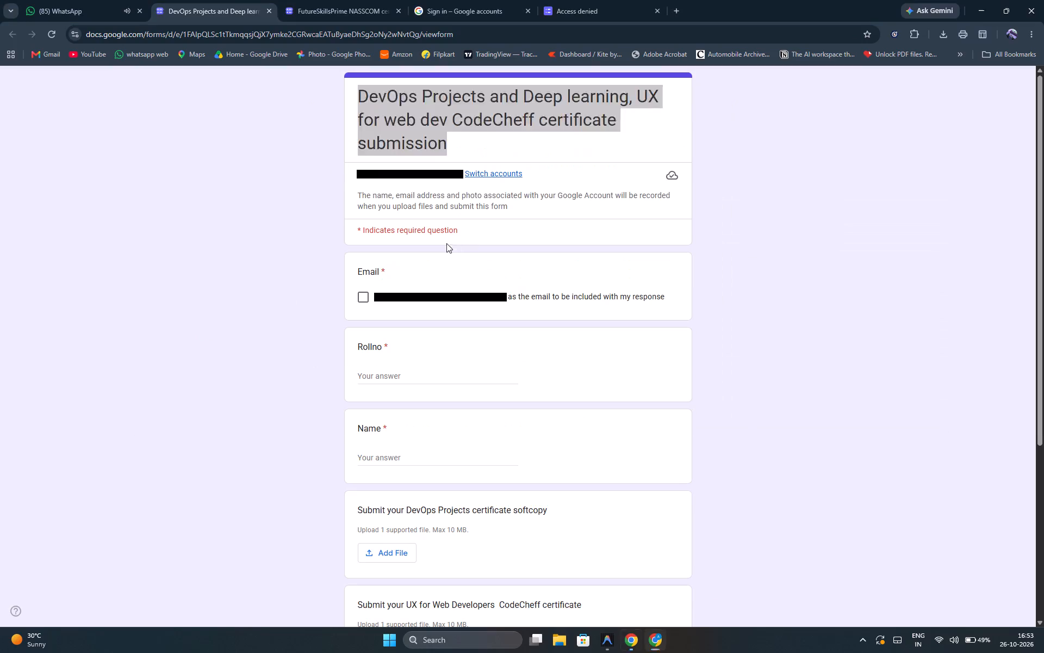
{"action": "left_click", "coordinate": [374, 338]}
{"action": "double_click", "coordinate": [364, 348]}
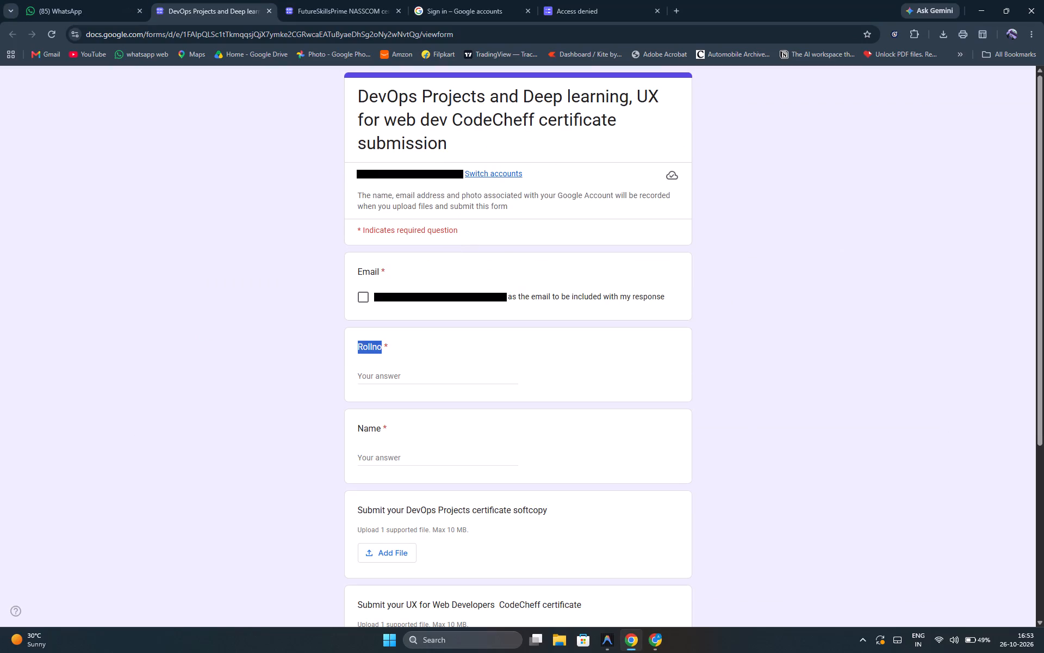
{"action": "key", "text": "ctrl+c"}
{"action": "key", "text": "alt+Tab"}
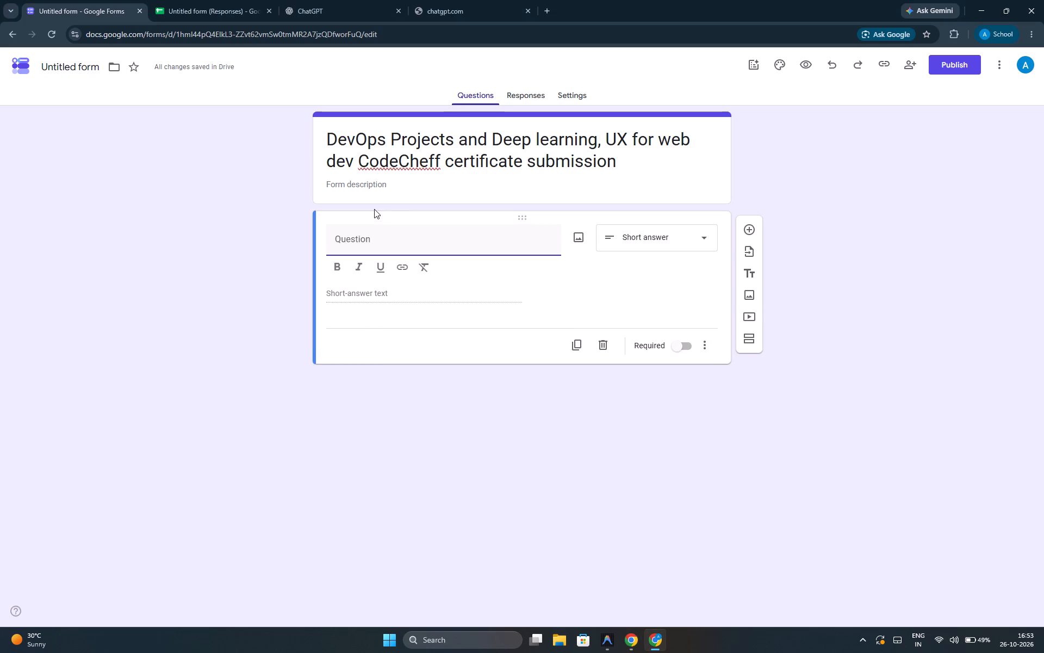
{"action": "left_click", "coordinate": [371, 233]}
{"action": "key", "text": "ctrl+v"}
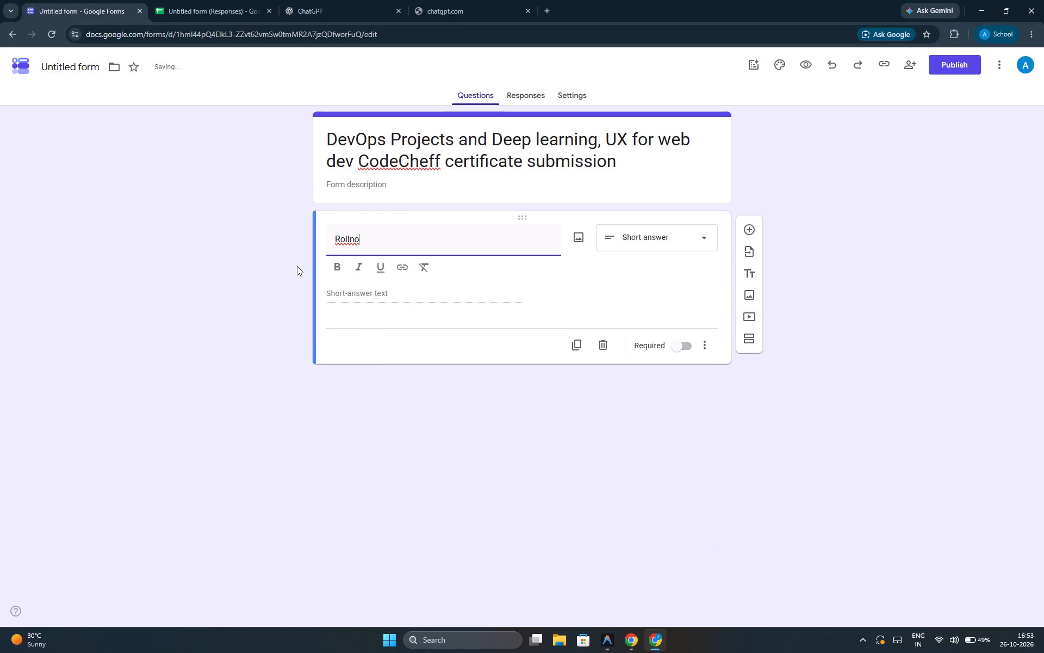
Copy the "Name" question label from the DevOps reference form and return to the form editor.
{"action": "key", "text": "alt+Tab"}
{"action": "left_click", "coordinate": [330, 287]}
{"action": "scroll", "coordinate": [361, 410], "scroll_direction": "down", "scroll_amount": 1}
{"action": "double_click", "coordinate": [362, 381]}
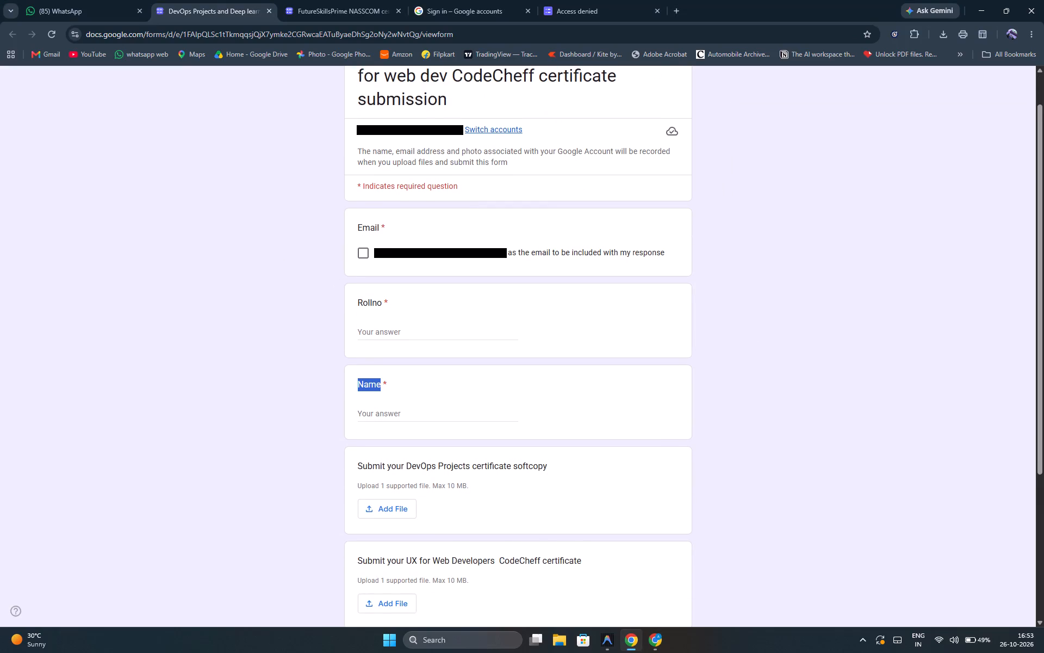
{"action": "key", "text": "ctrl+c"}
{"action": "key", "text": "alt+Tab"}
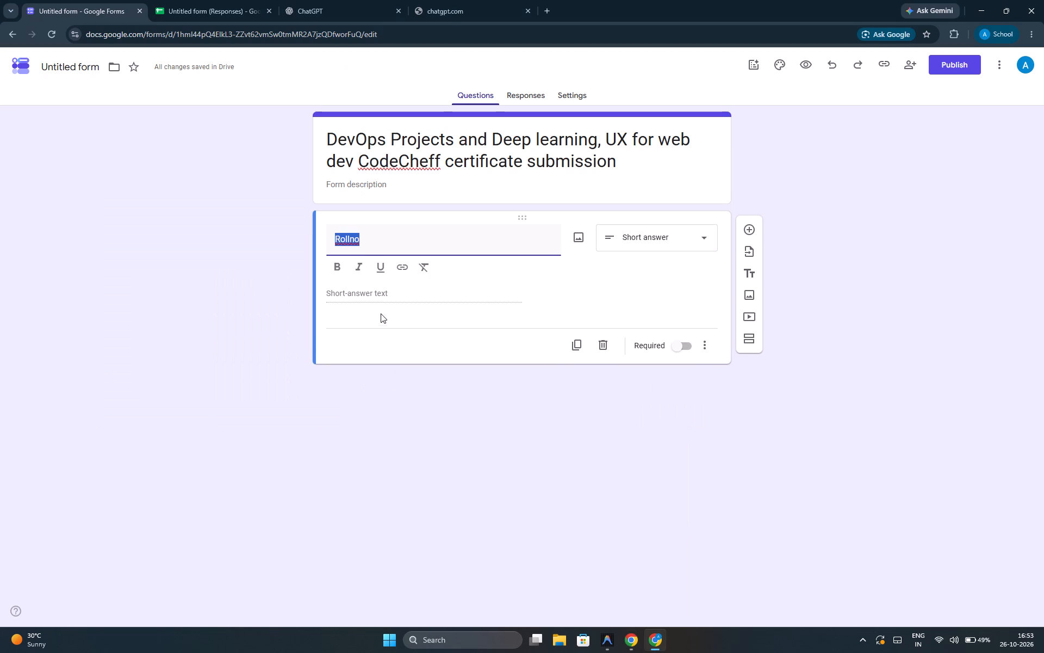
Make the Rollno question required.
{"action": "left_click", "coordinate": [694, 346]}
{"action": "left_click", "coordinate": [682, 326]}
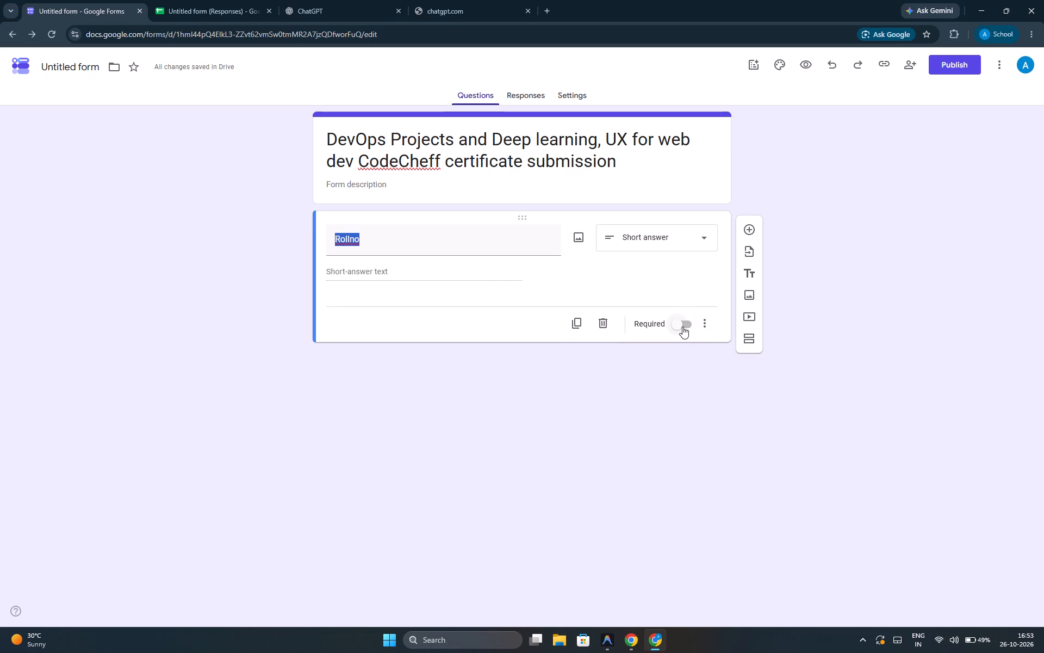
{"action": "left_click", "coordinate": [682, 326]}
Add a second question below Rollno with the Short answer type and the copied title "Name".
{"action": "left_click", "coordinate": [747, 237]}
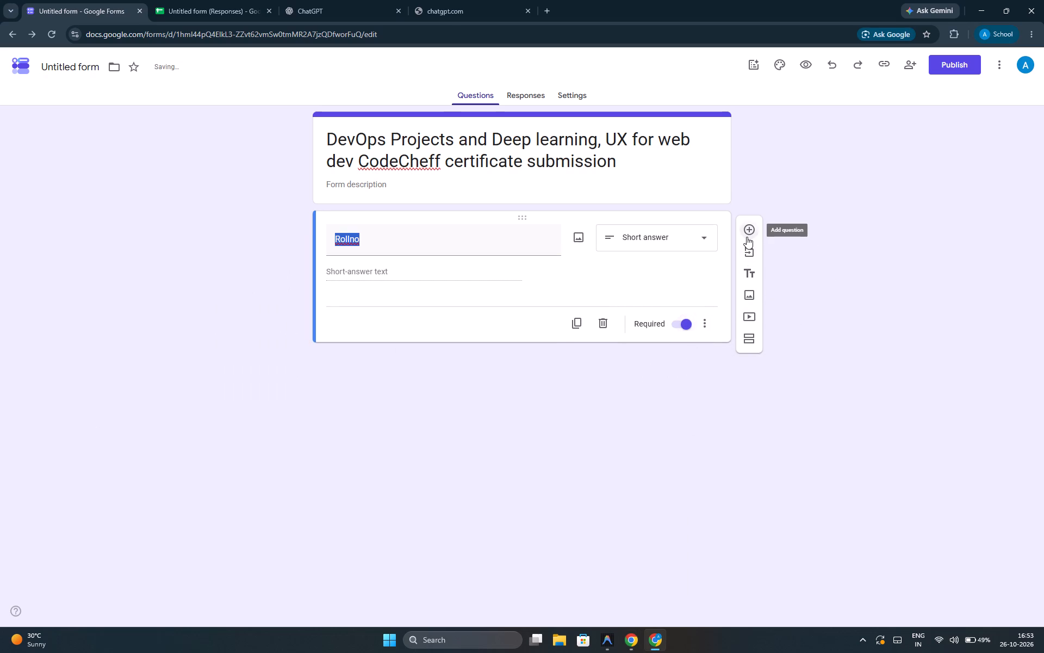
{"action": "left_click", "coordinate": [610, 310]}
{"action": "left_click", "coordinate": [645, 272]}
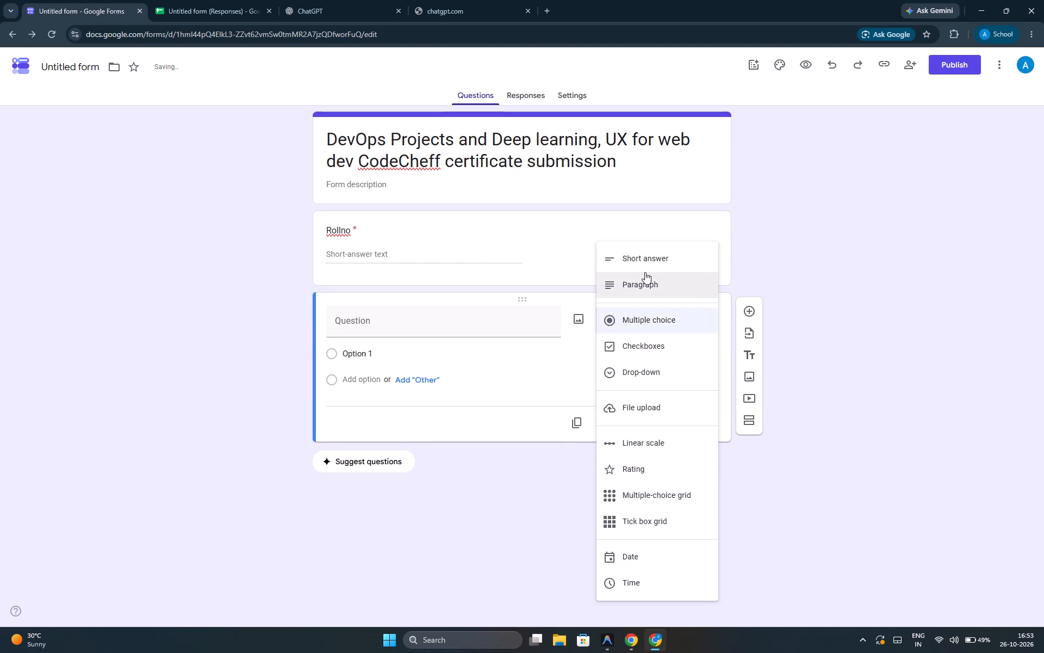
{"action": "left_click", "coordinate": [642, 330]}
{"action": "left_click", "coordinate": [662, 241]}
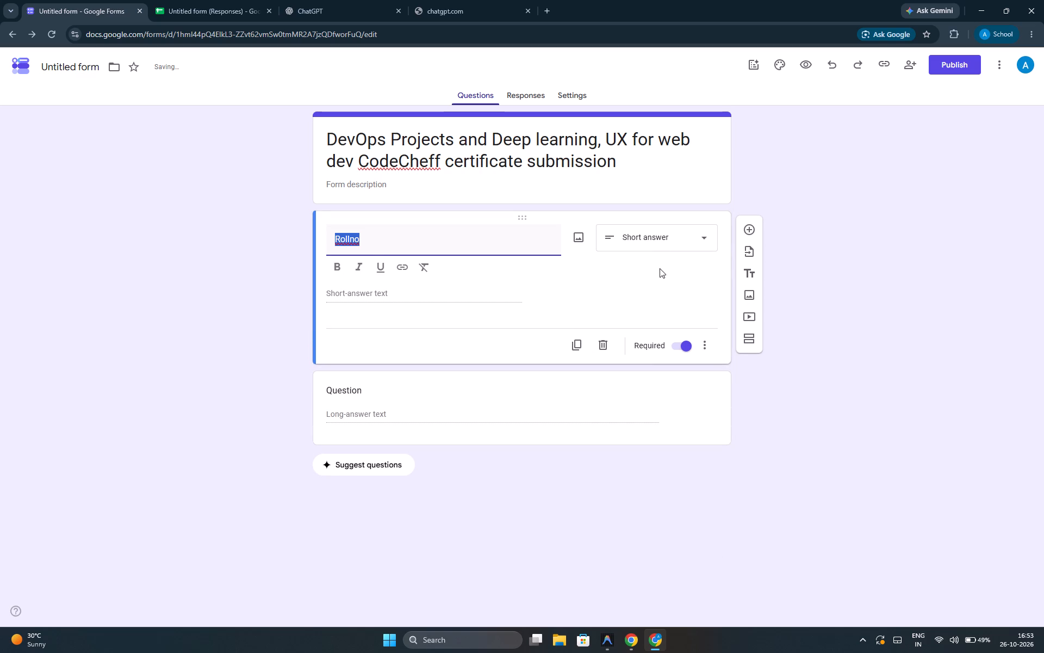
{"action": "left_click", "coordinate": [639, 386]}
{"action": "left_click", "coordinate": [656, 321]}
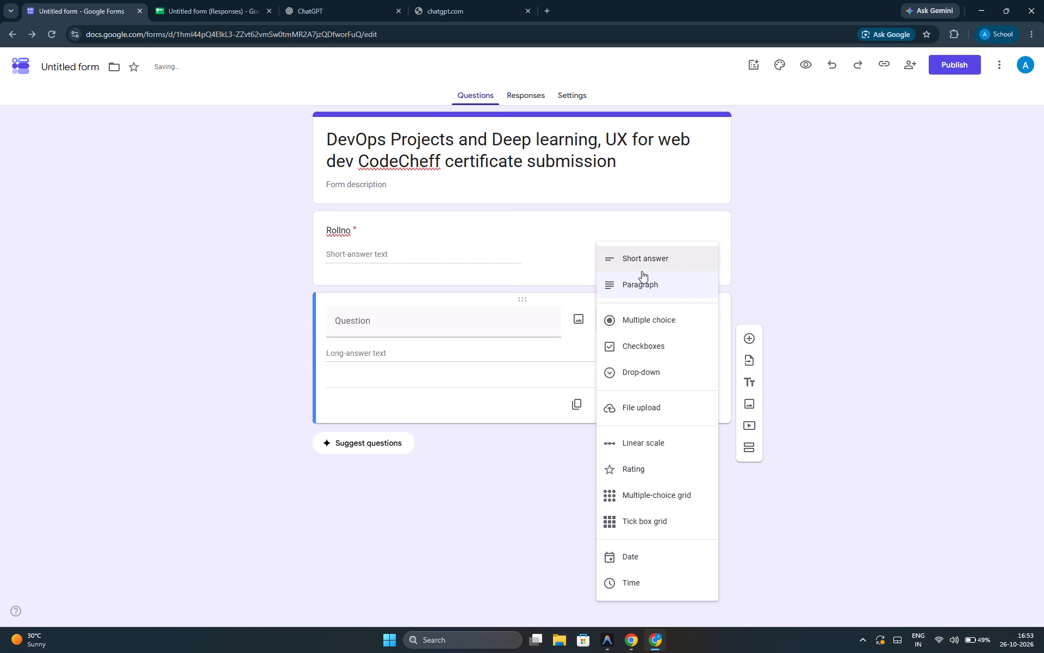
{"action": "left_click", "coordinate": [634, 258]}
{"action": "left_click", "coordinate": [437, 320]}
{"action": "key", "text": "ctrl+v"}
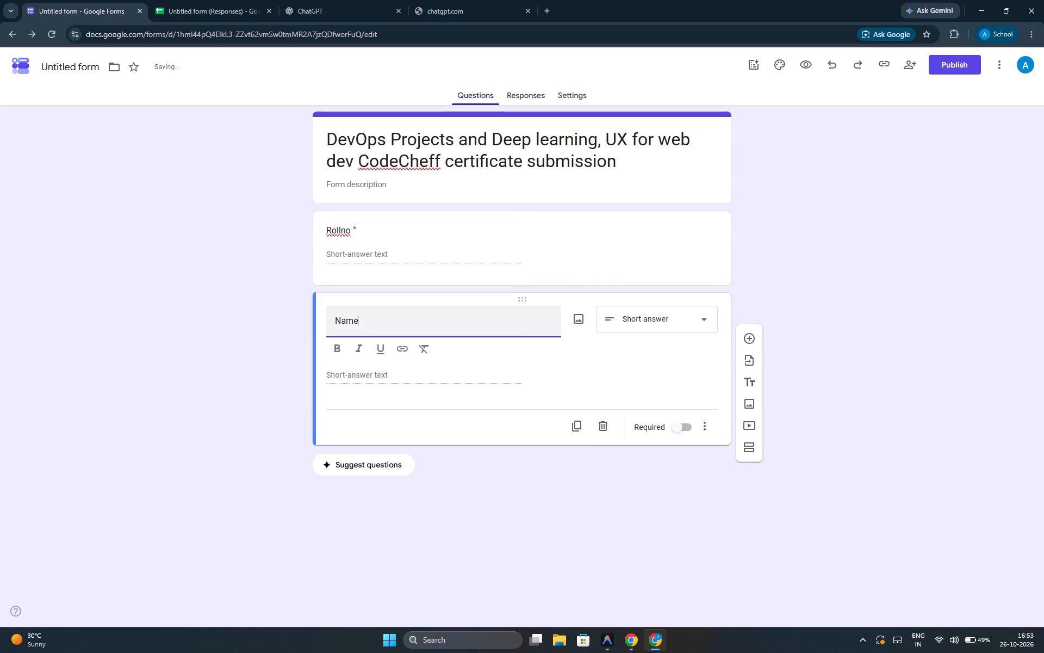
Rename the Rollno question as "Rollnumber".
{"action": "left_click", "coordinate": [347, 220]}
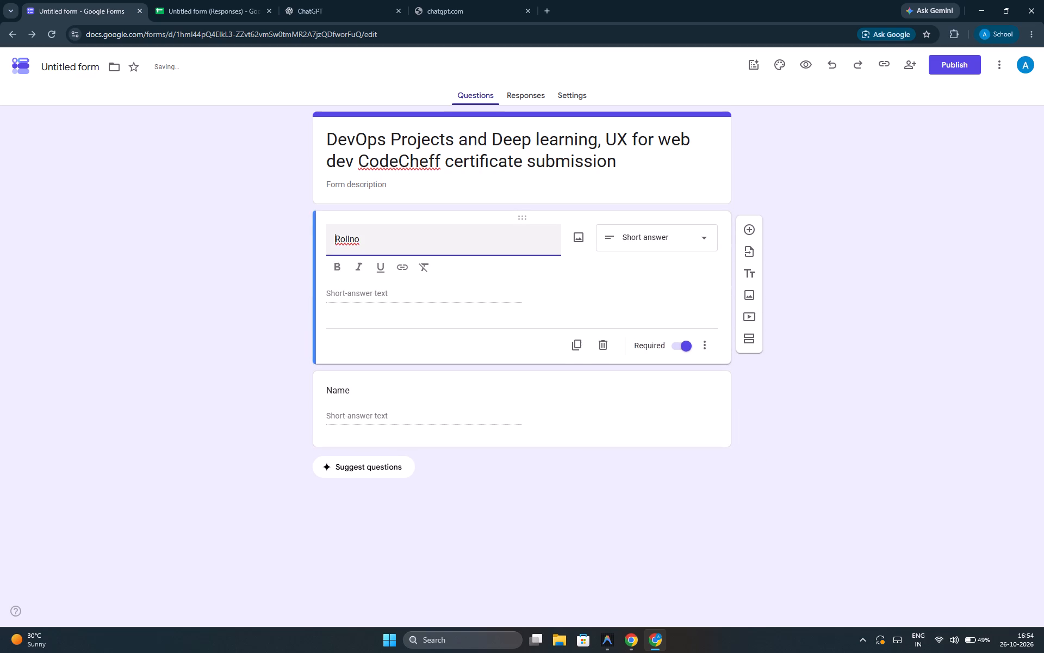
{"action": "left_click", "coordinate": [357, 235]}
{"action": "key", "text": "BackSpace"}
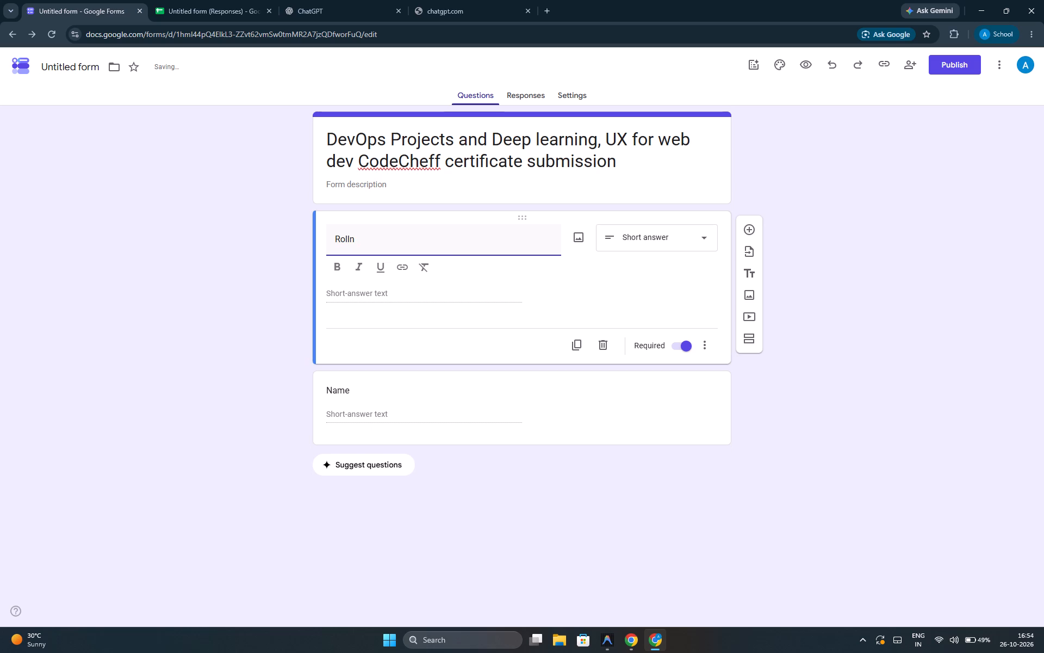
{"action": "type", "text": "umber"}
{"action": "key", "text": "space"}
{"action": "left_click", "coordinate": [260, 278]}
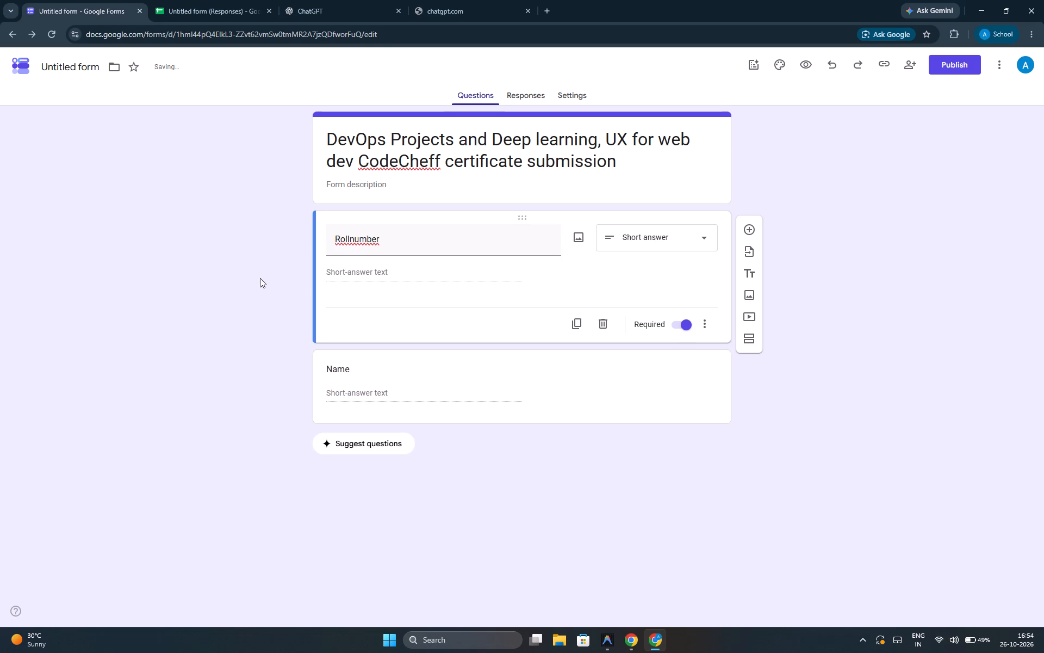
Return to the browser window with the reference forms and show the FutureSkillsPrime NASSCOM certificates submission form.
{"action": "key", "text": "alt+Tab"}
{"action": "left_click", "coordinate": [341, 19]}
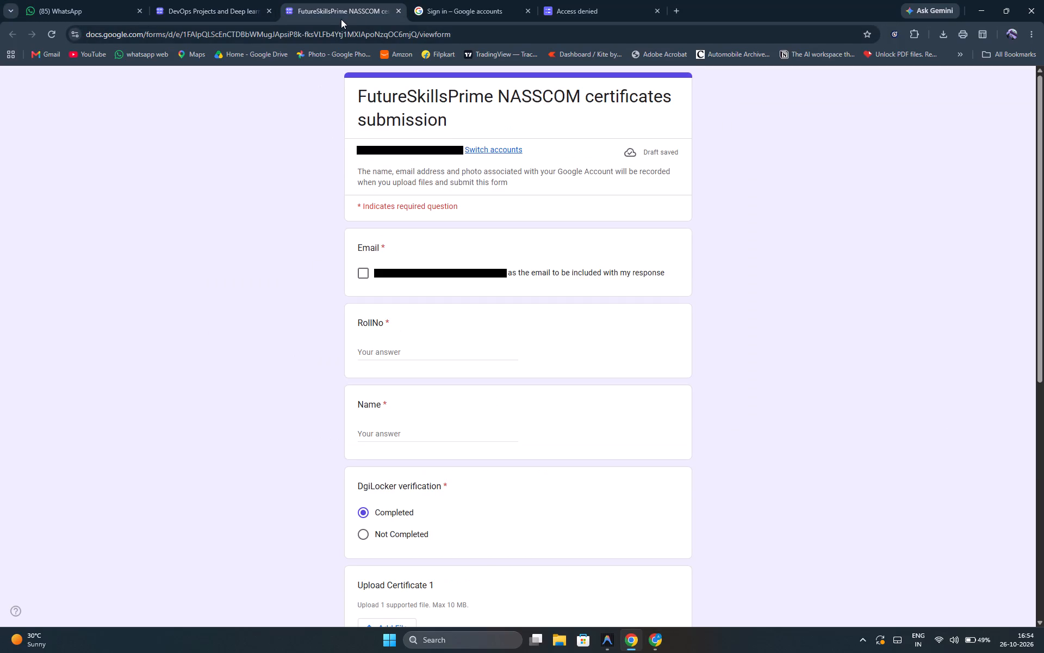
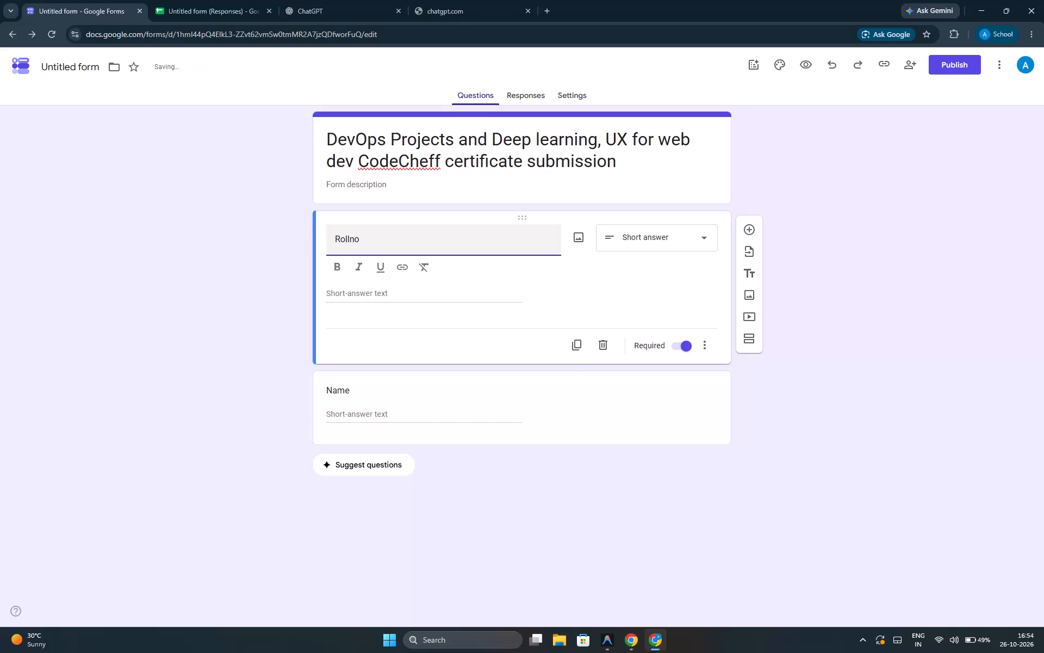
Make the Name question required.
{"action": "left_click", "coordinate": [377, 420]}
{"action": "left_click", "coordinate": [681, 402]}
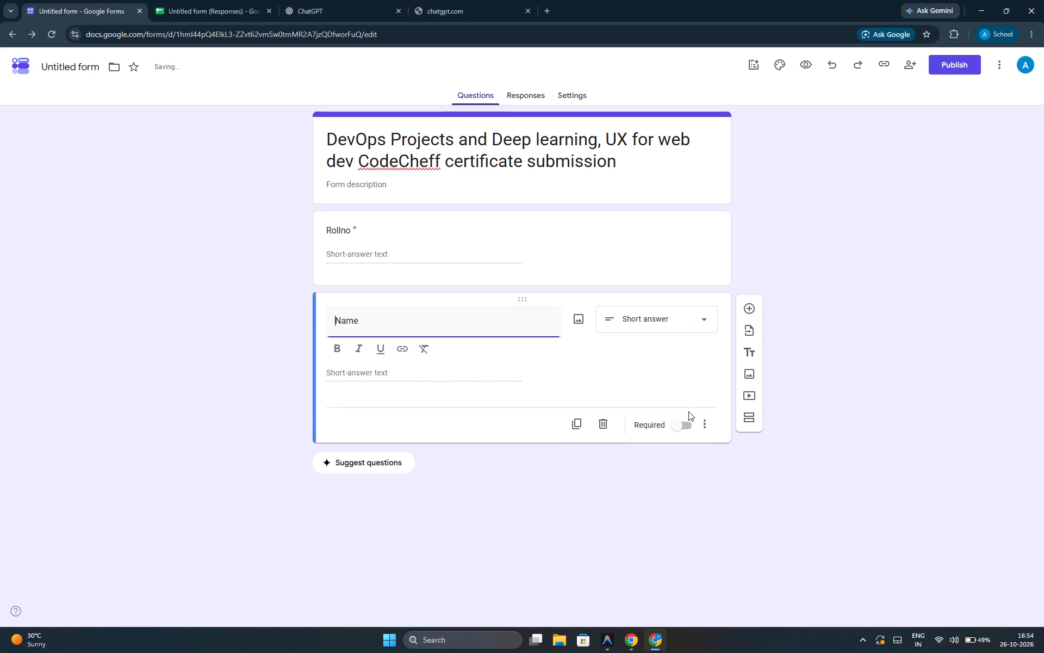
{"action": "left_click", "coordinate": [689, 440]}
{"action": "left_click", "coordinate": [675, 410]}
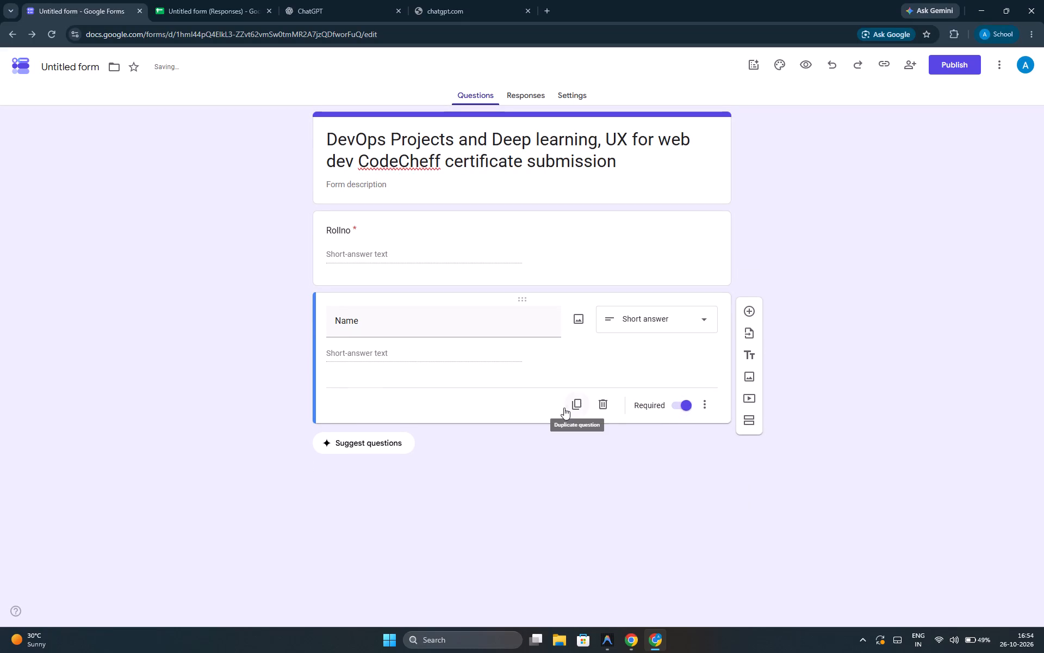
Duplicate the required Name question.
{"action": "left_click", "coordinate": [564, 408]}
Copy the question title "Submit your DevOps Projects certificate softcopy" from the reference DevOps form in the other browser window.
{"action": "key", "text": "alt+Tab"}
{"action": "scroll", "coordinate": [433, 299], "scroll_direction": "up", "scroll_amount": 1}
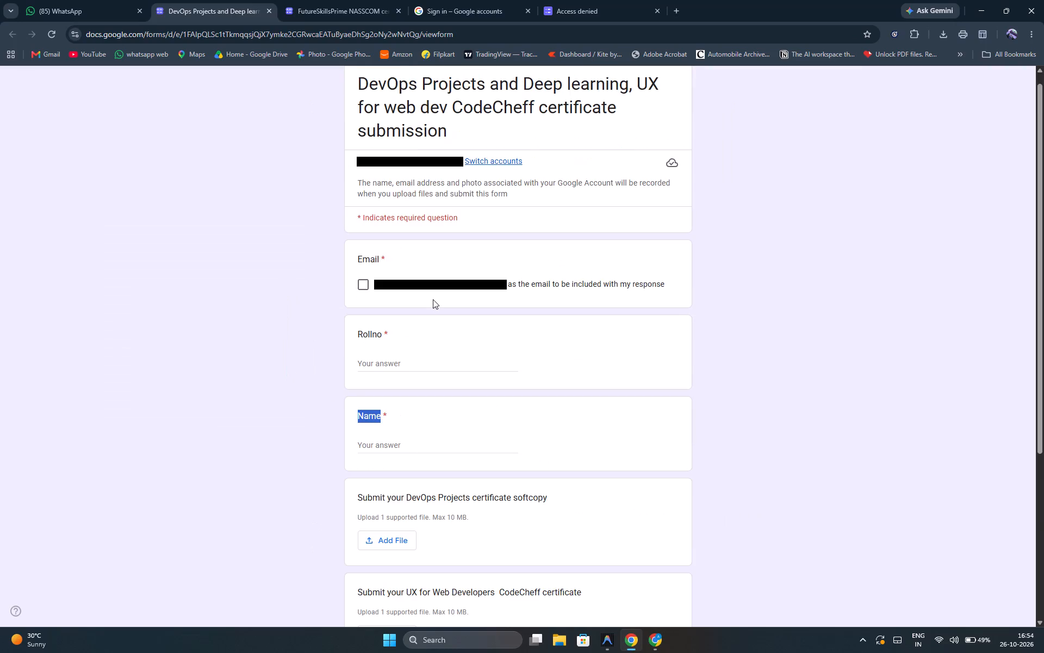
{"action": "scroll", "coordinate": [433, 299], "scroll_direction": "down", "scroll_amount": 2}
{"action": "left_click", "coordinate": [414, 342]}
{"action": "scroll", "coordinate": [401, 372], "scroll_direction": "down", "scroll_amount": 1}
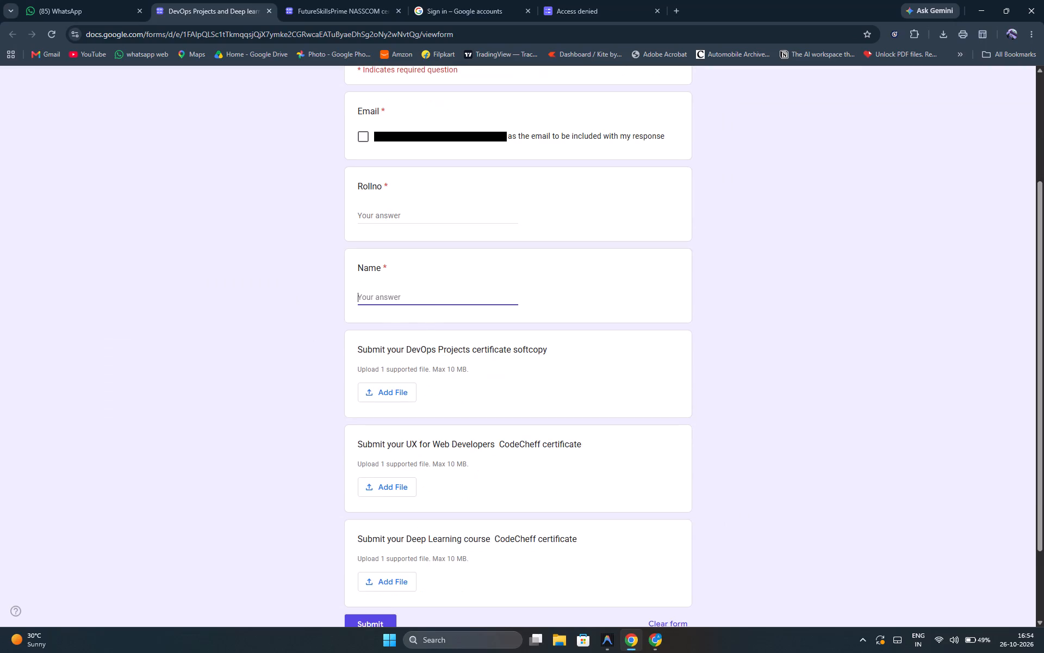
{"action": "left_click", "coordinate": [361, 351]}
{"action": "left_click", "coordinate": [359, 354]}
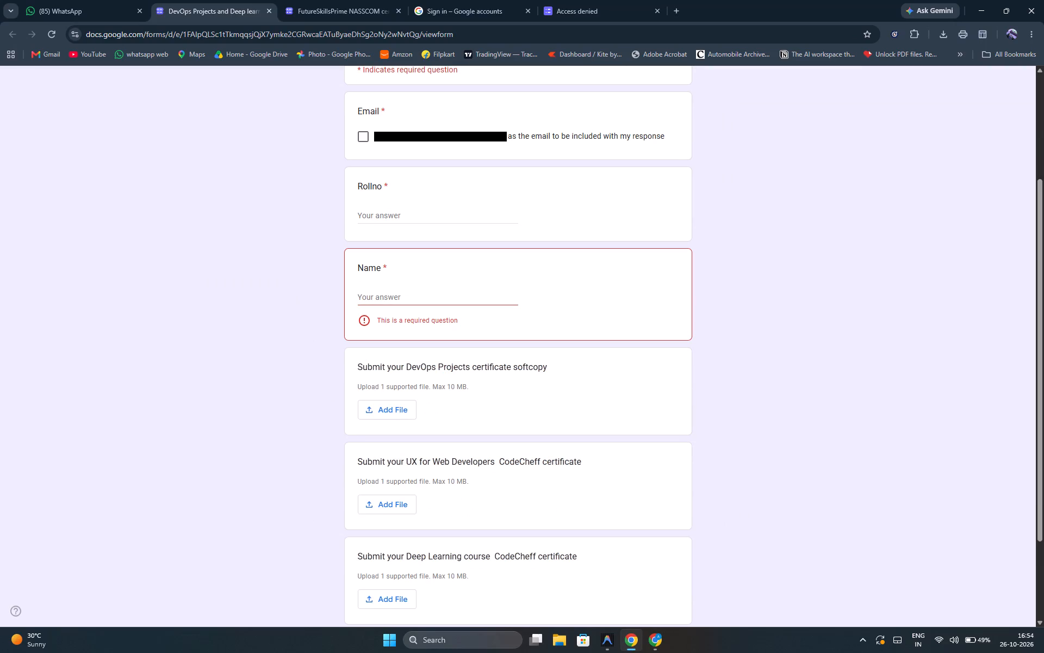
{"action": "left_click_drag", "start_coordinate": [361, 367], "coordinate": [510, 360]}
{"action": "triple_click", "coordinate": [510, 360]}
{"action": "double_click", "coordinate": [510, 360]}
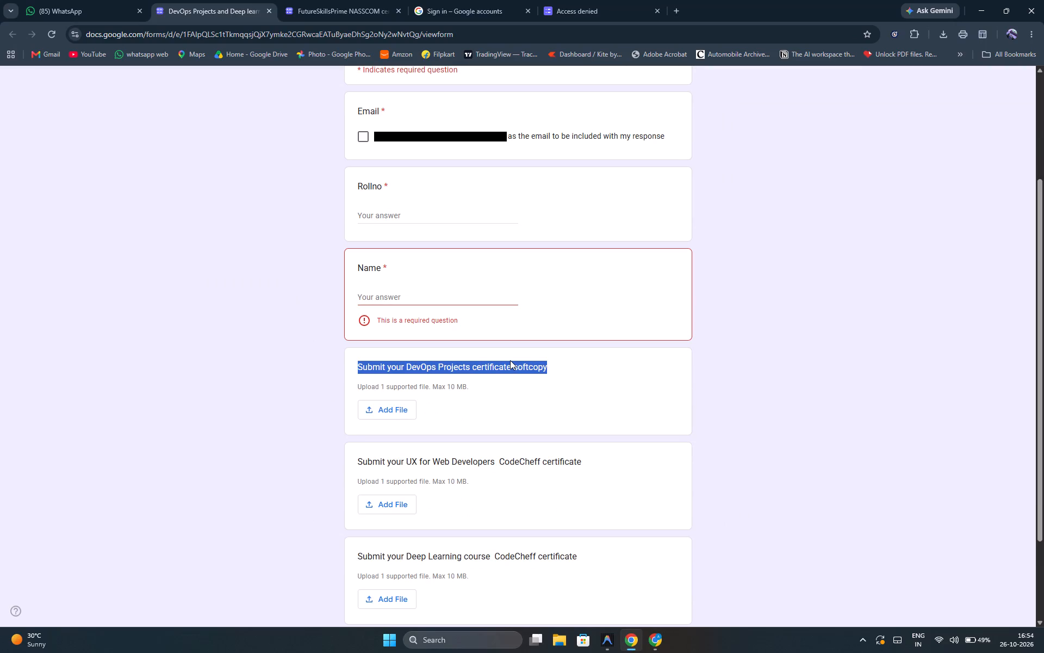
{"action": "key", "text": "ctrl+c"}
{"action": "key", "text": "ctrl+c"}
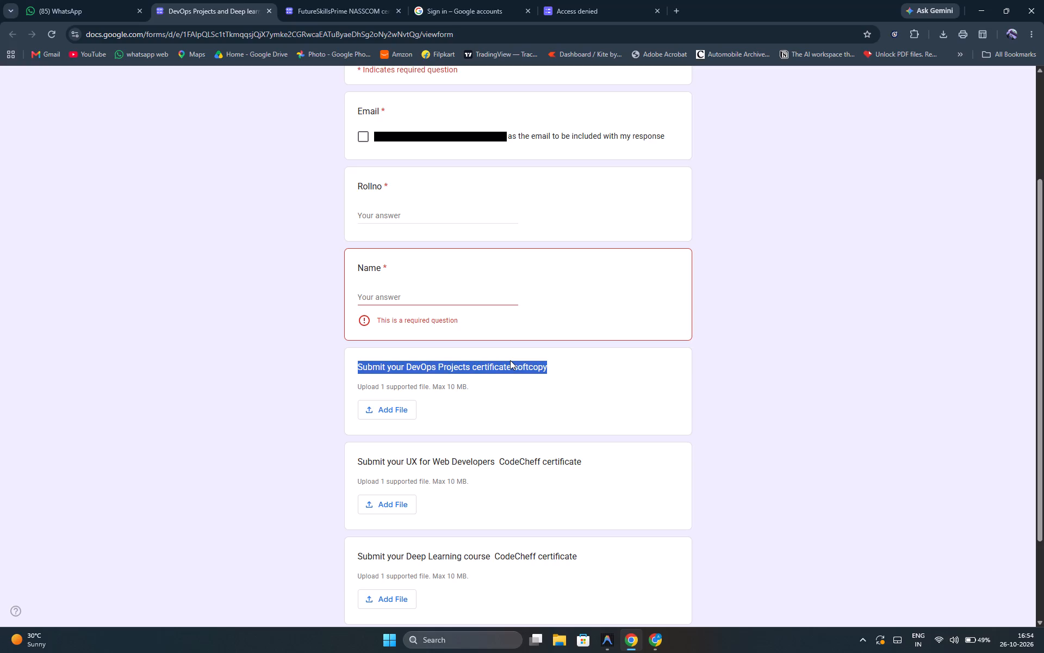
{"action": "key", "text": "ctrl+c"}
{"action": "key", "text": "ctrl+c"}
Back in the form editor, replace the duplicated Name question's title with the copied "Submit your DevOps Projects certificate softcopy".
{"action": "key", "text": "alt+Tab"}
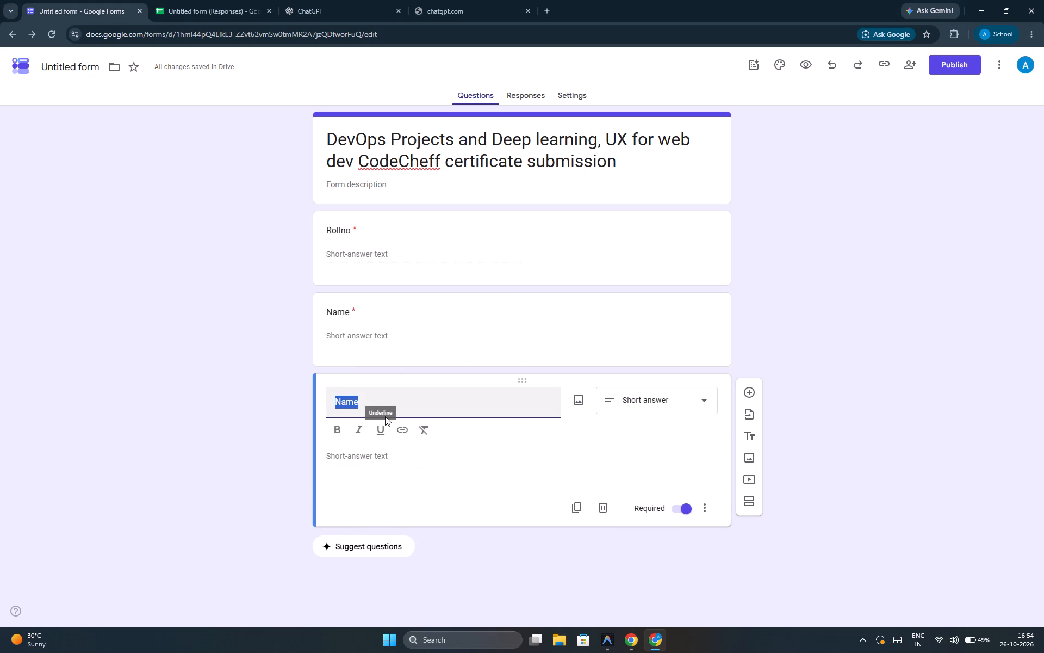
{"action": "left_click", "coordinate": [384, 412]}
{"action": "left_click", "coordinate": [397, 391]}
{"action": "key", "text": "ctrl+a"}
{"action": "key", "text": "ctrl+BackSpace"}
{"action": "key", "text": "ctrl+v"}
{"action": "left_click", "coordinate": [568, 370]}
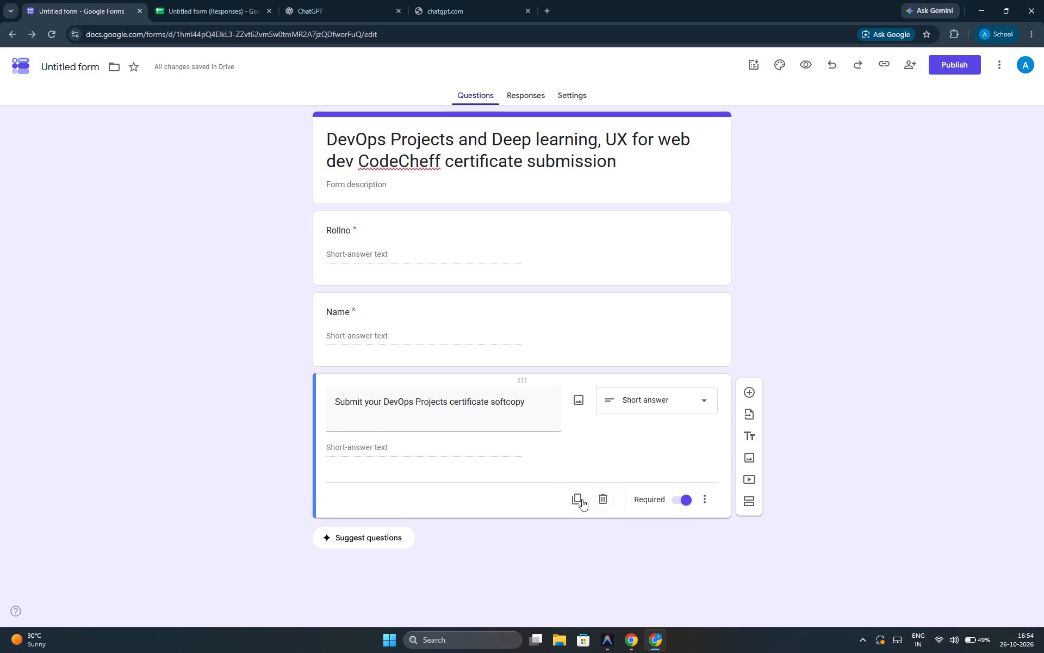
Duplicate the DevOps certificate question and retitle the copy "Submit your UX for Web Developers CodeCheff certificate", copied from the reference form.
{"action": "left_click", "coordinate": [574, 504]}
{"action": "key", "text": "alt+Tab"}
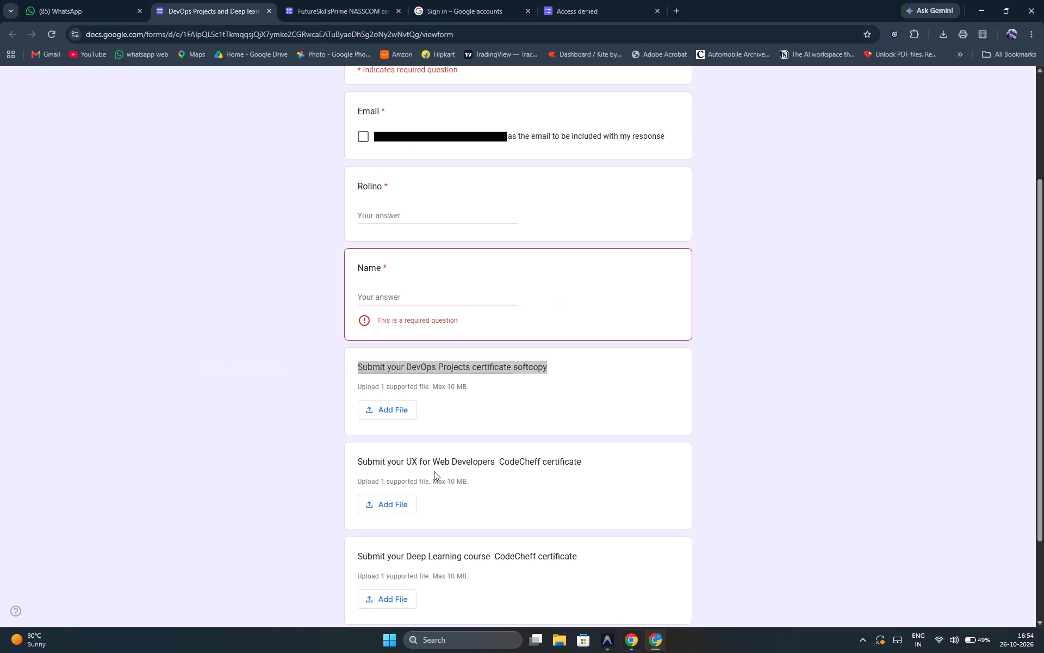
{"action": "left_click_drag", "start_coordinate": [452, 447], "coordinate": [432, 456]}
{"action": "triple_click", "coordinate": [432, 456]}
{"action": "left_click", "coordinate": [432, 456]}
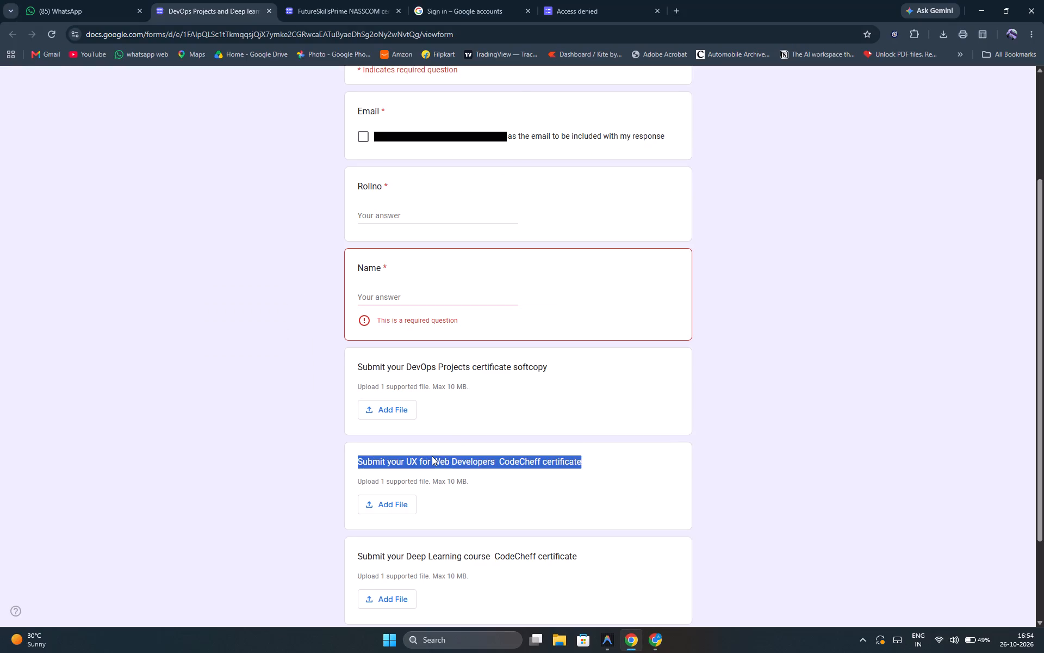
{"action": "key", "text": "ctrl+c"}
{"action": "key", "text": "alt+Tab"}
{"action": "key", "text": "ctrl+a"}
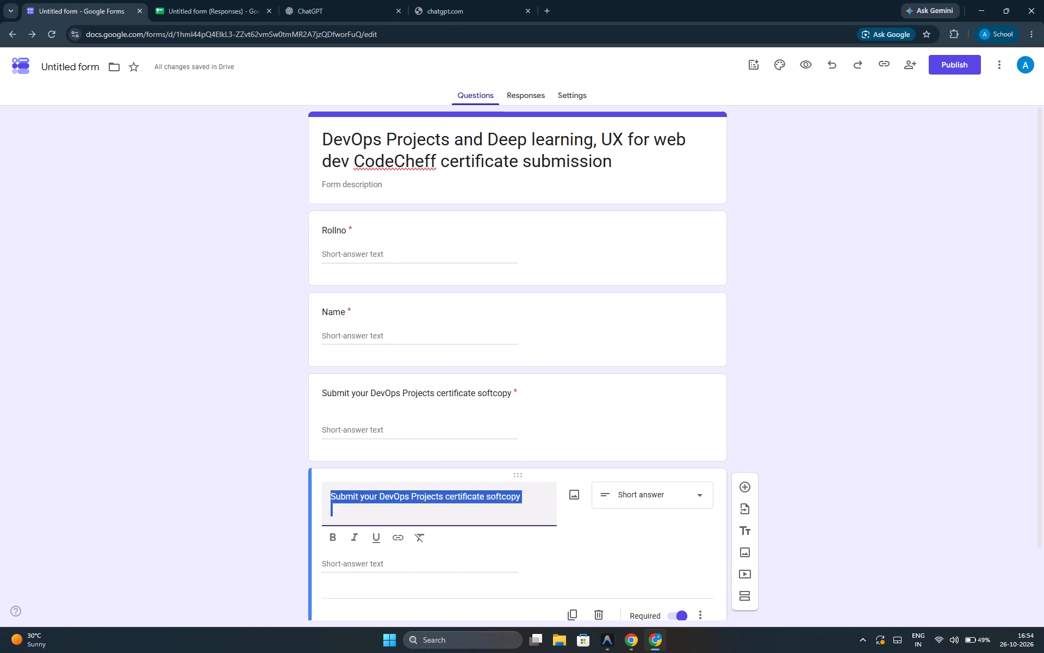
{"action": "key", "text": "ctrl+BackSpace"}
{"action": "key", "text": "ctrl+v"}
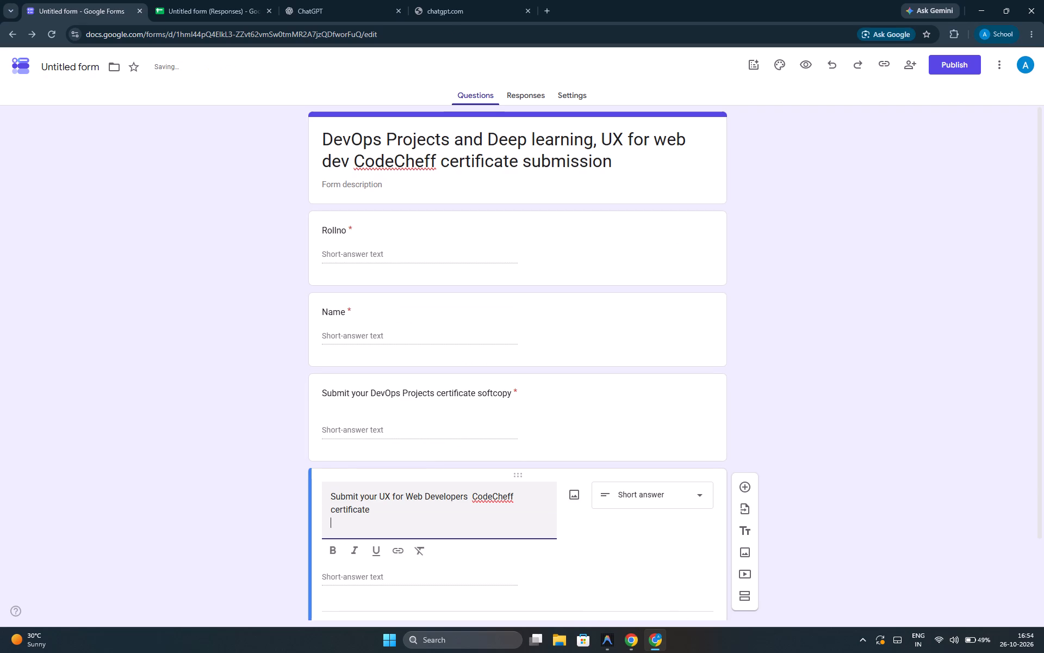
Change the DevOps Projects certificate question to the File upload type and agree to let respondents upload files to Drive.
{"action": "left_click", "coordinate": [519, 433]}
{"action": "left_click", "coordinate": [654, 410]}
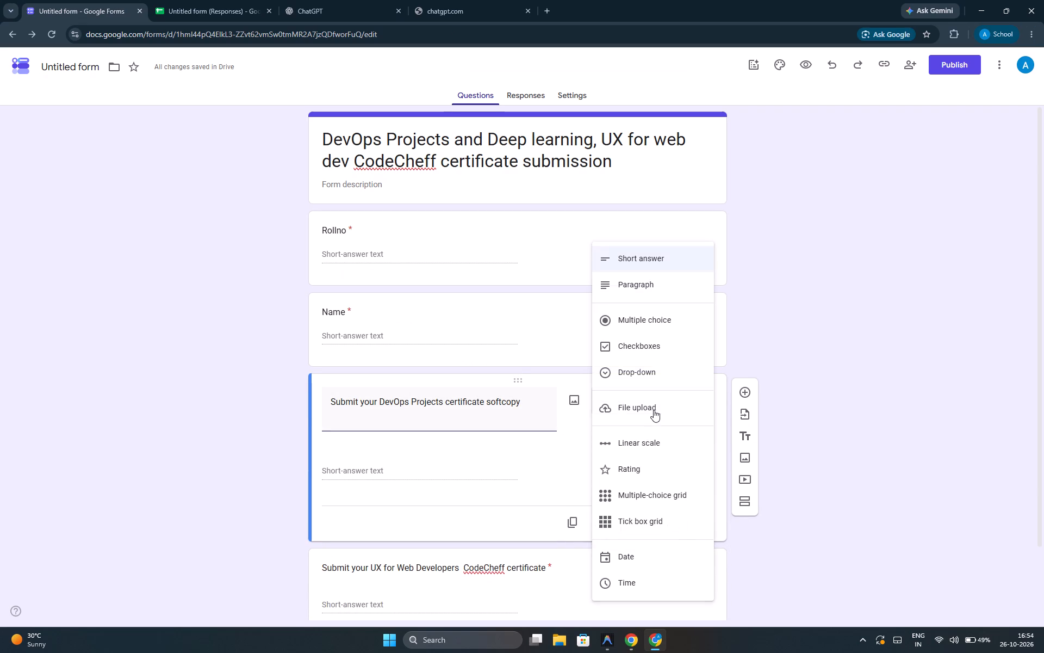
{"action": "left_click", "coordinate": [645, 418]}
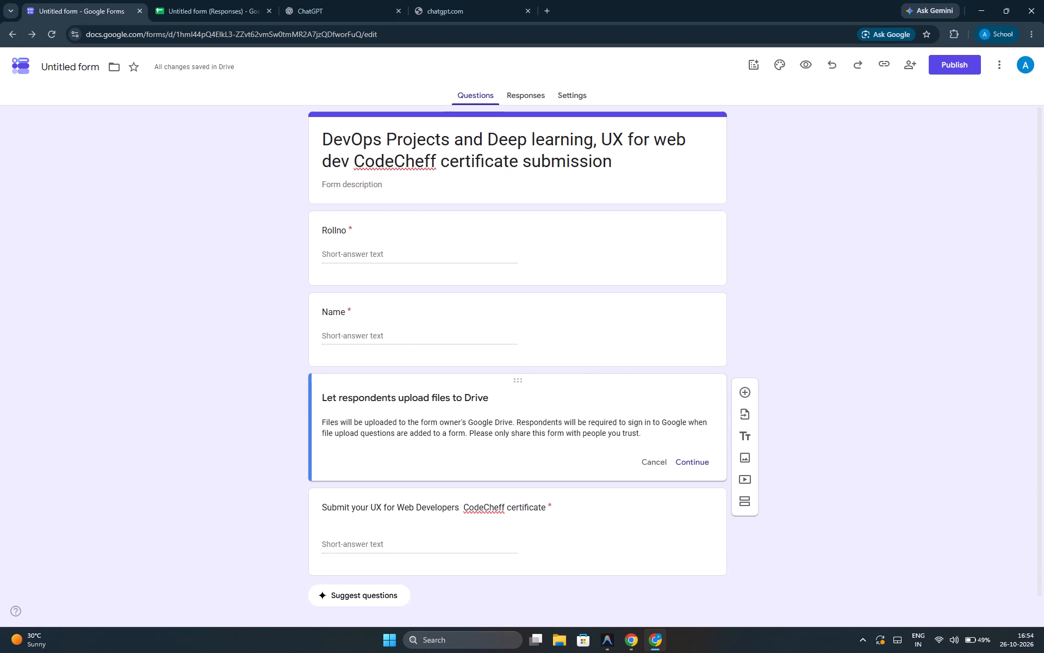
{"action": "left_click", "coordinate": [551, 533]}
{"action": "scroll", "coordinate": [551, 533], "scroll_direction": "down", "scroll_amount": 3}
{"action": "left_click", "coordinate": [669, 395]}
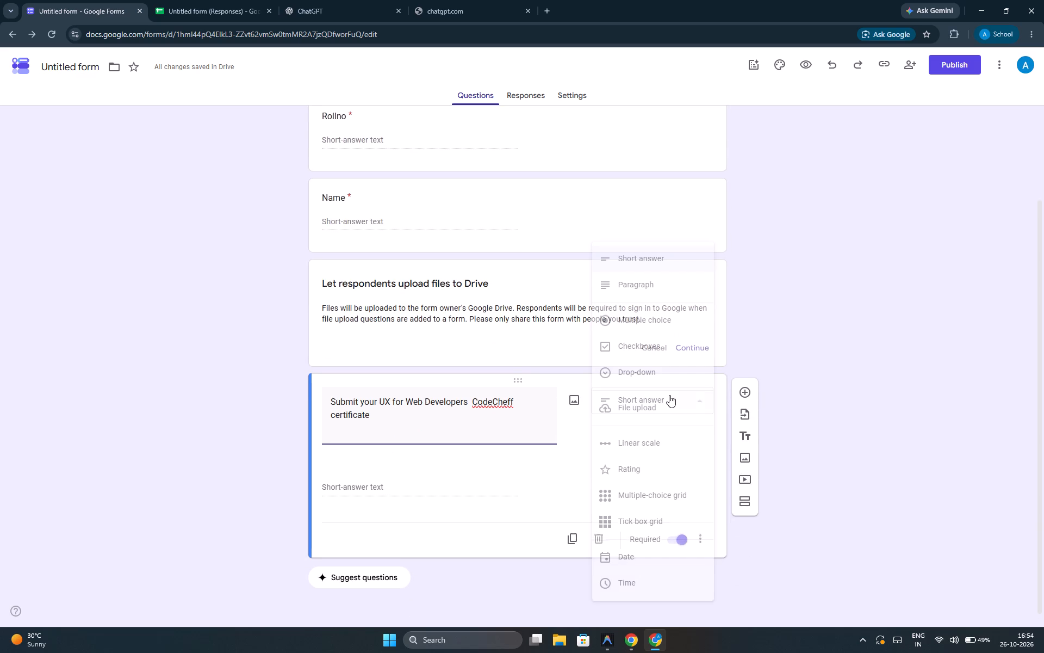
{"action": "left_click", "coordinate": [555, 326]}
{"action": "left_click", "coordinate": [685, 433]}
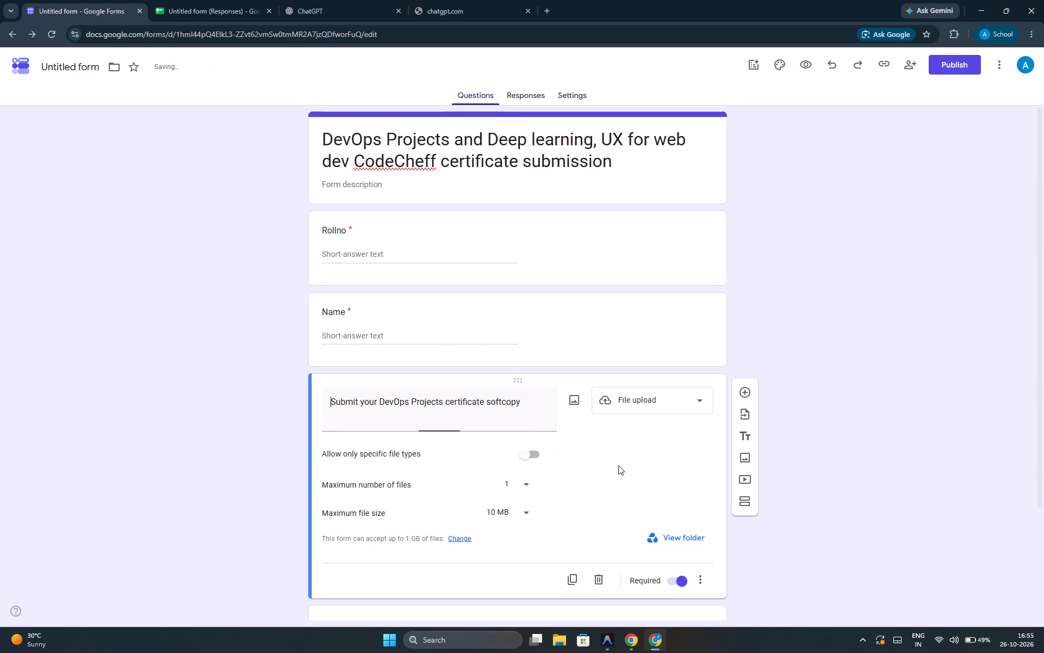
Change the UX for Web Developers certificate question to the File upload type.
{"action": "scroll", "coordinate": [602, 490], "scroll_direction": "down", "scroll_amount": 1}
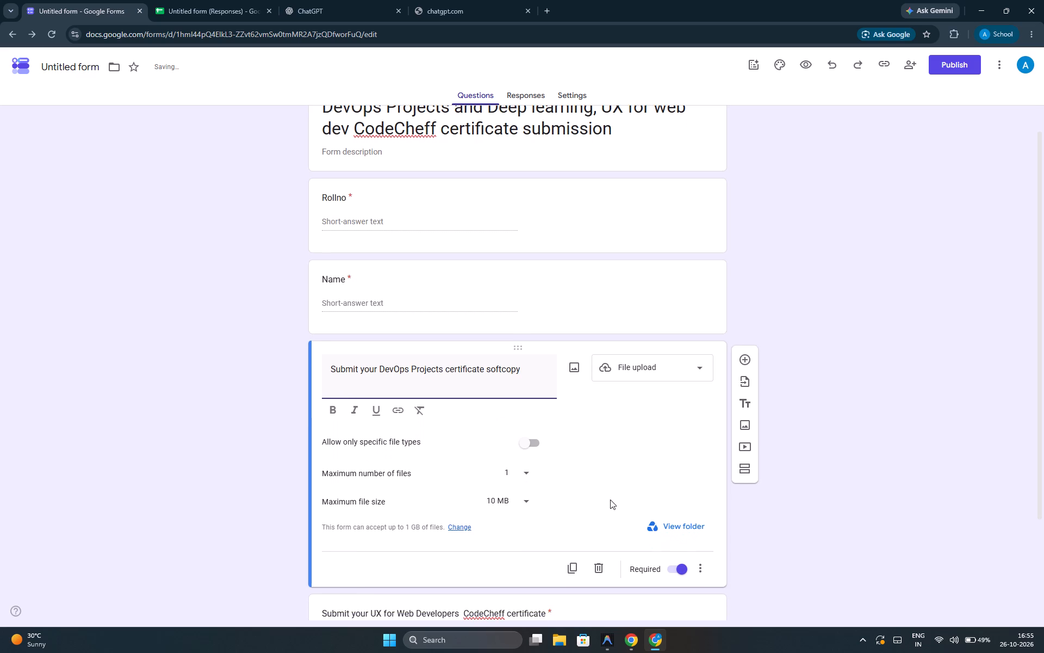
{"action": "scroll", "coordinate": [669, 513], "scroll_direction": "down", "scroll_amount": 2}
{"action": "left_click", "coordinate": [642, 501]}
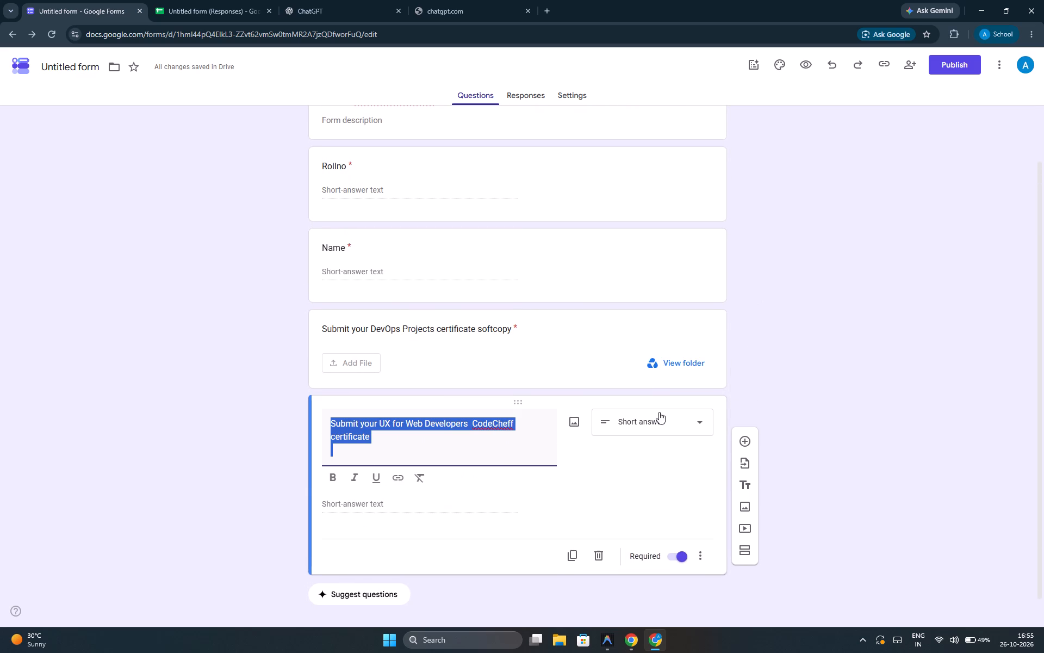
{"action": "left_click", "coordinate": [659, 412]}
{"action": "left_click", "coordinate": [652, 416]}
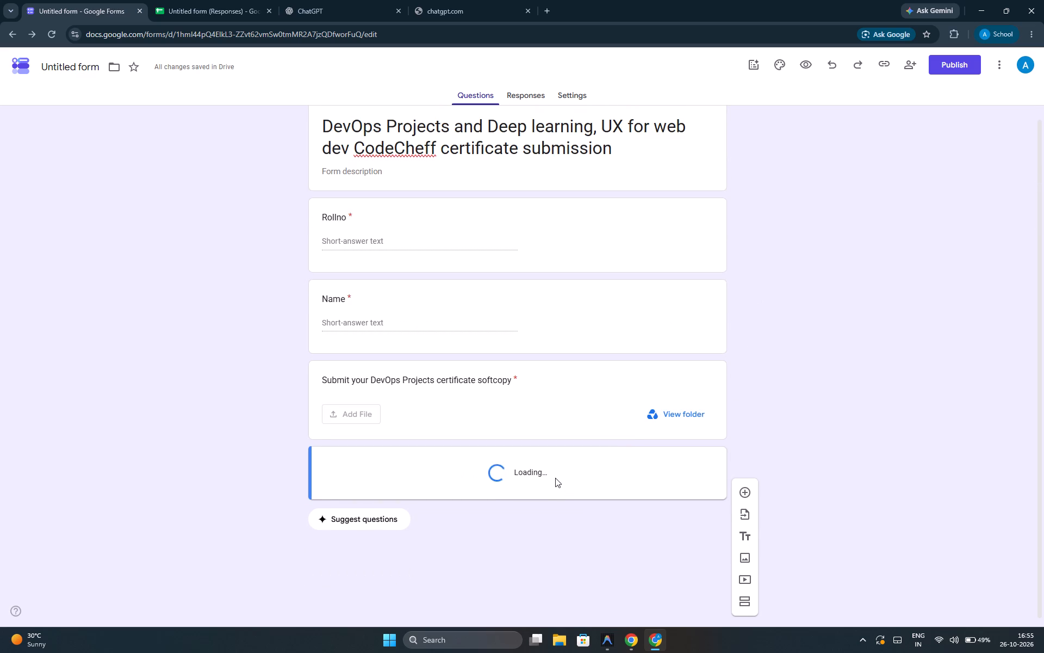
{"action": "scroll", "coordinate": [561, 482], "scroll_direction": "down", "scroll_amount": 3}
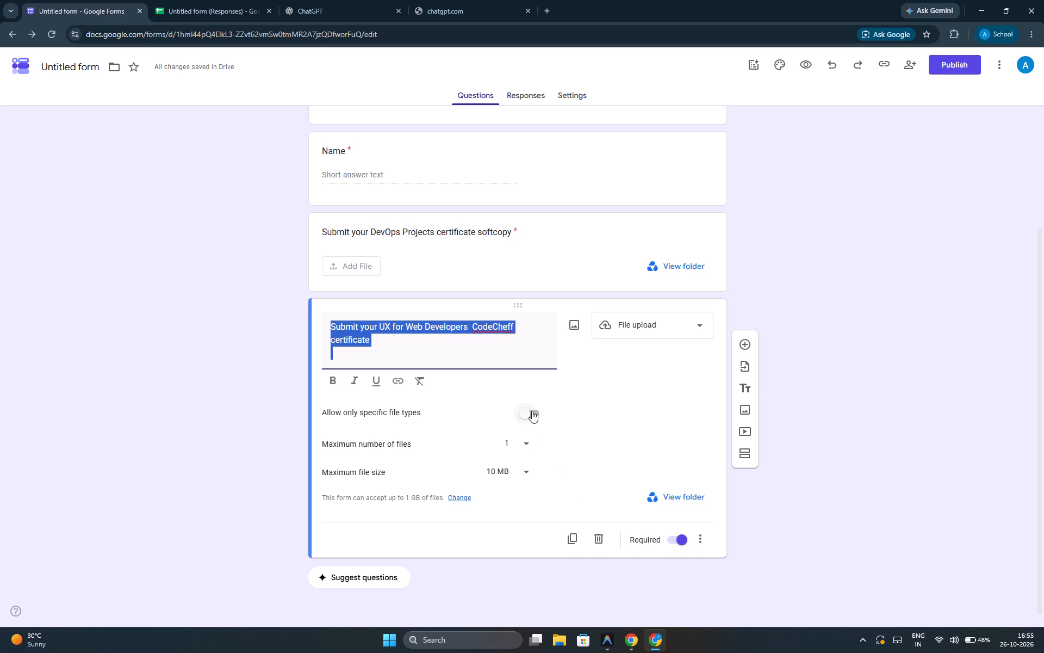
{"action": "left_click", "coordinate": [610, 428]}
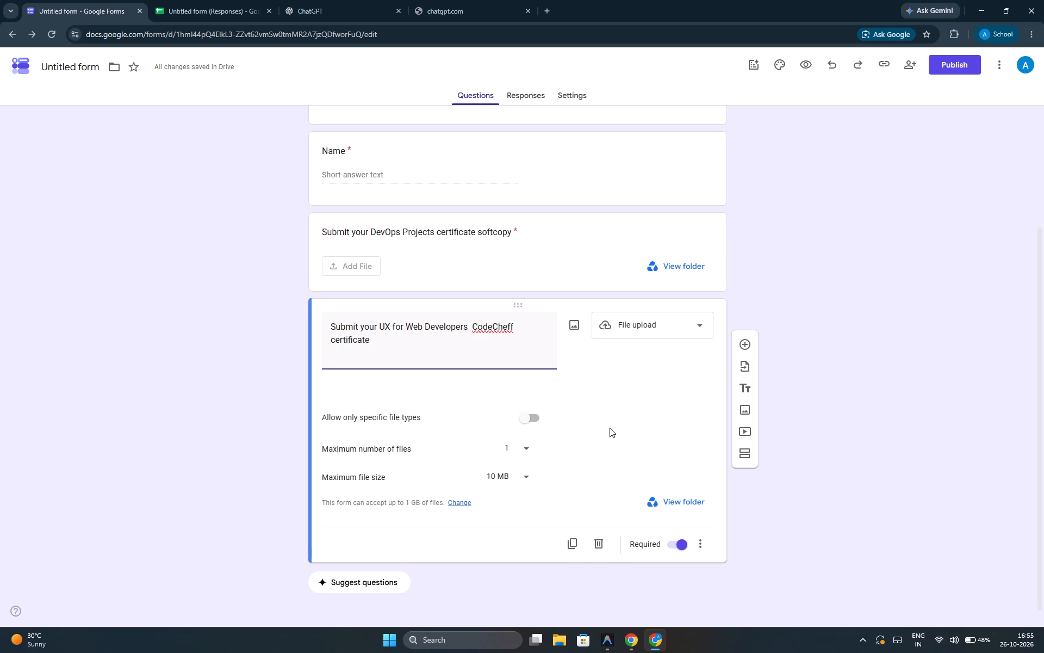
Duplicate the UX for Web Developers file upload question.
{"action": "left_click", "coordinate": [563, 523]}
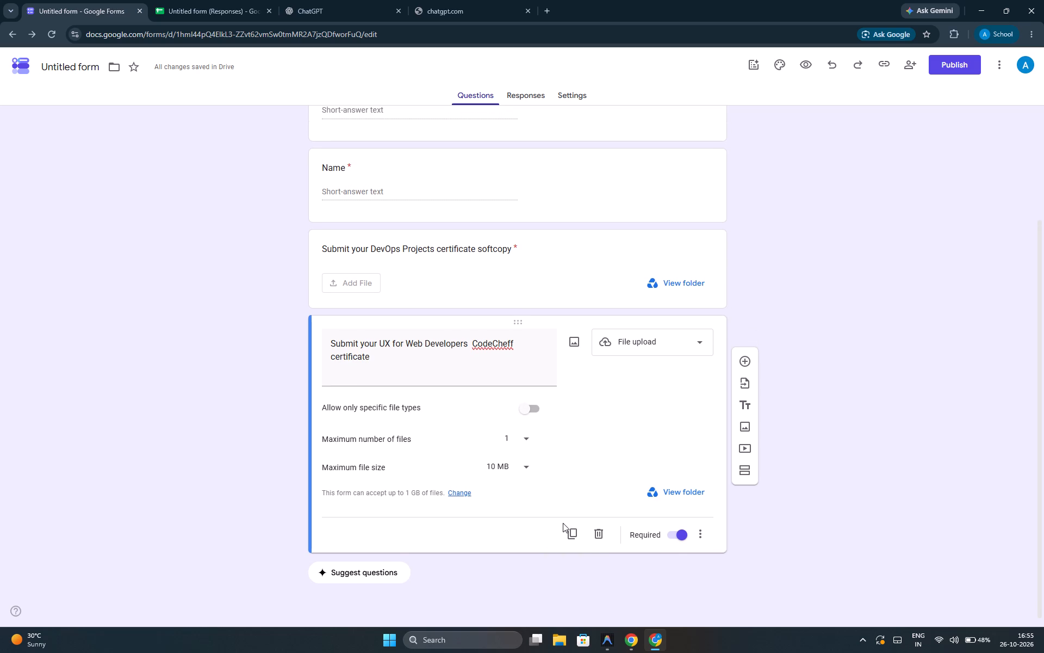
{"action": "left_click", "coordinate": [571, 527]}
{"action": "scroll", "coordinate": [524, 492], "scroll_direction": "down", "scroll_amount": 3}
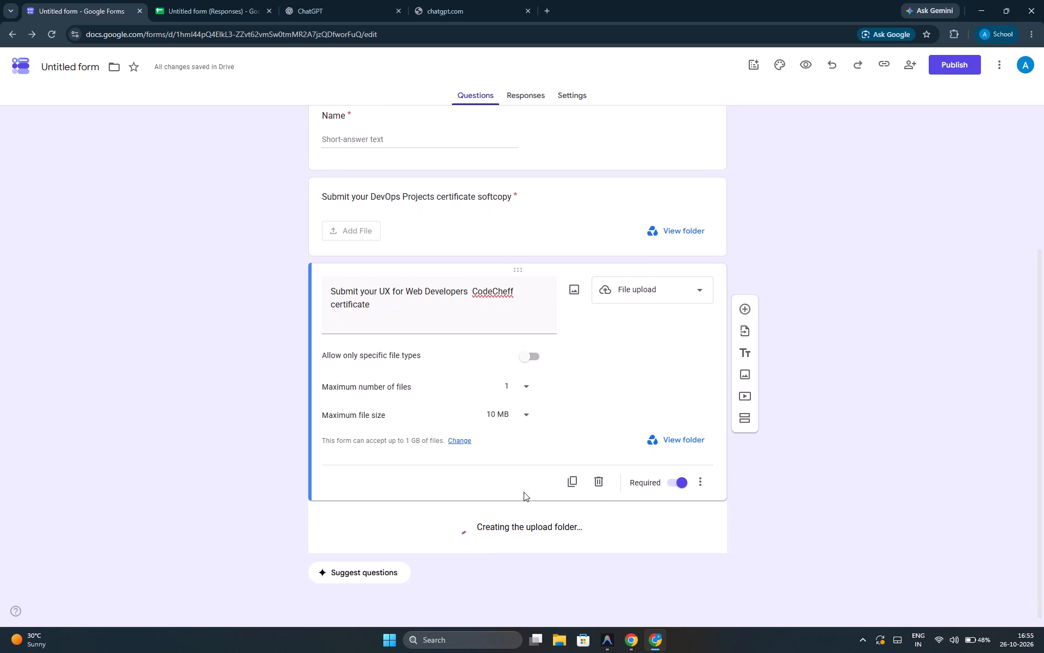
{"action": "scroll", "coordinate": [524, 492], "scroll_direction": "down", "scroll_amount": 2}
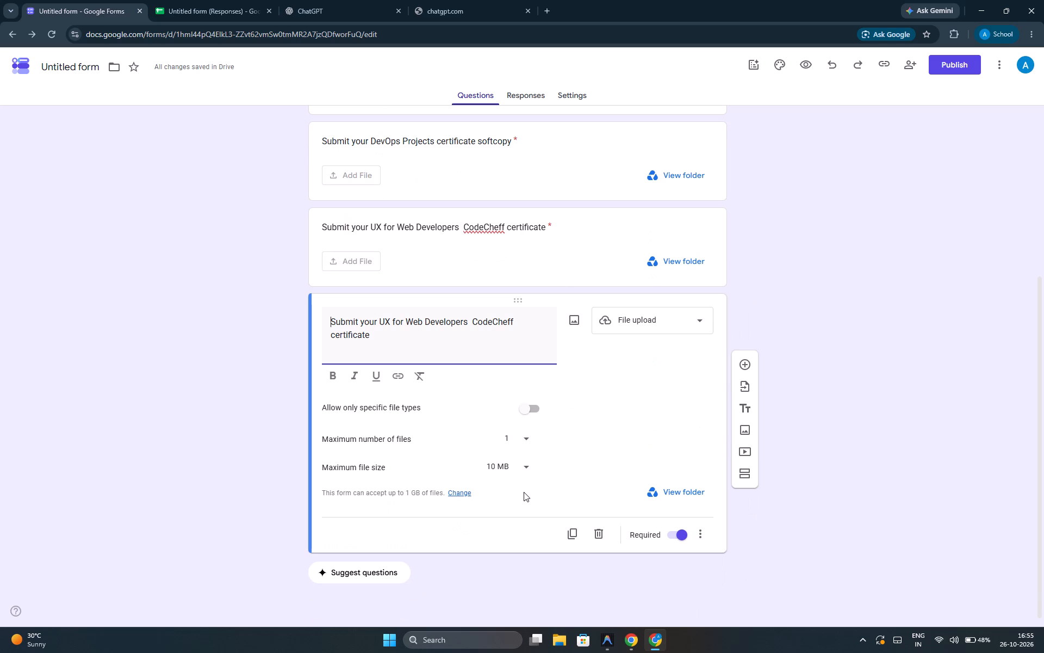
{"action": "scroll", "coordinate": [473, 422], "scroll_direction": "up", "scroll_amount": 1}
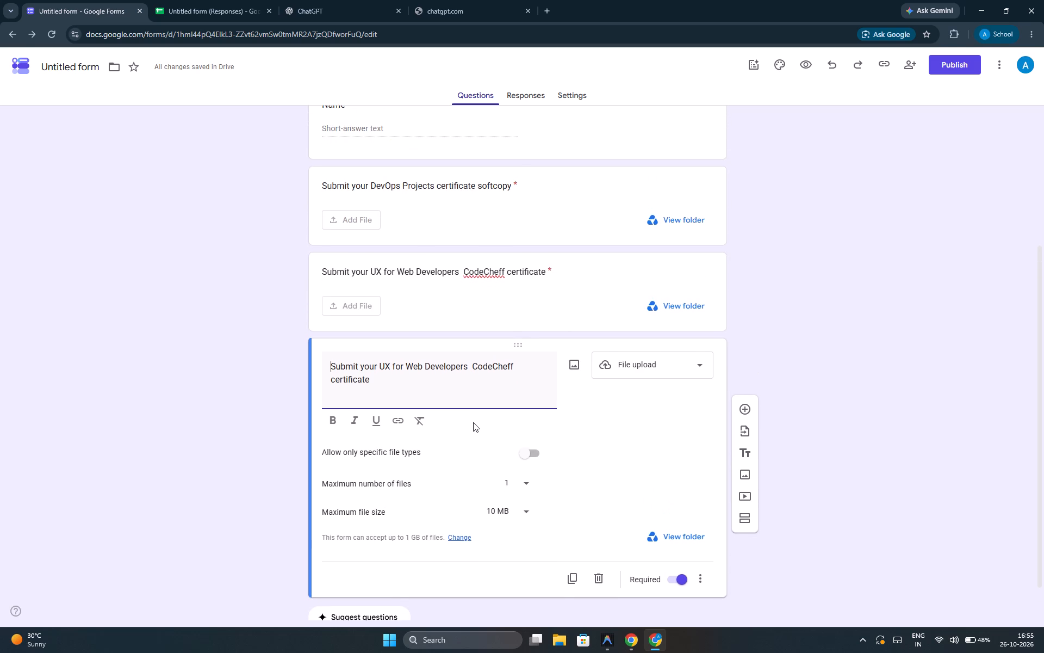
Retitle the duplicated file upload question "Submit your Deep Learning course CodeCheff certificate", copied from the reference form.
{"action": "key", "text": "alt+Tab"}
{"action": "scroll", "coordinate": [500, 482], "scroll_direction": "down", "scroll_amount": 2}
{"action": "triple_click", "coordinate": [462, 458]}
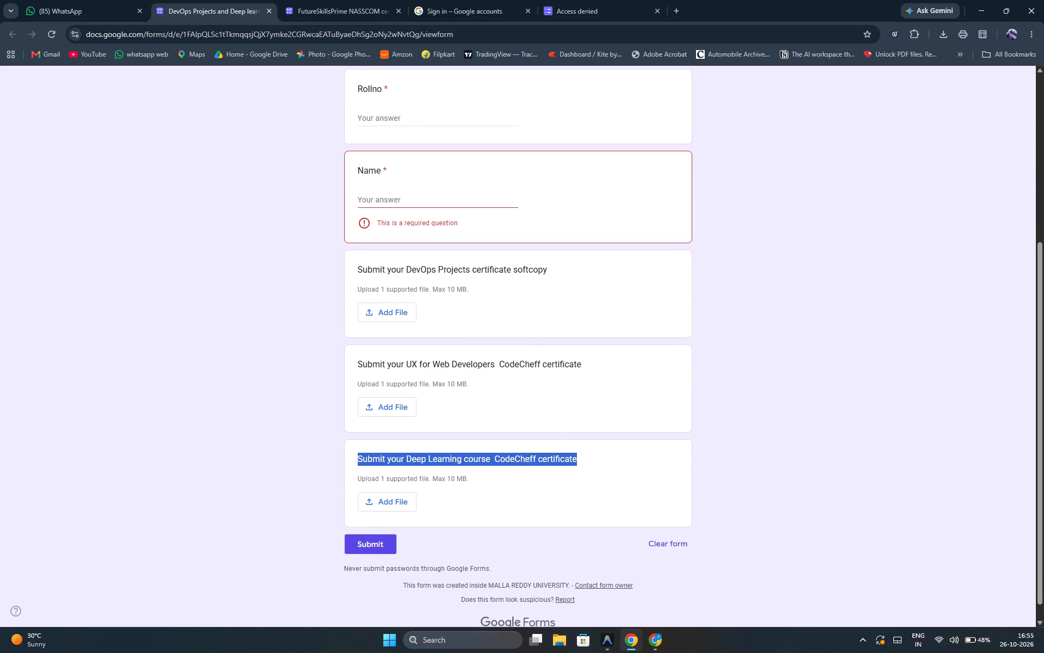
{"action": "left_click", "coordinate": [462, 458]}
{"action": "key", "text": "ctrl+c"}
{"action": "key", "text": "alt+Tab"}
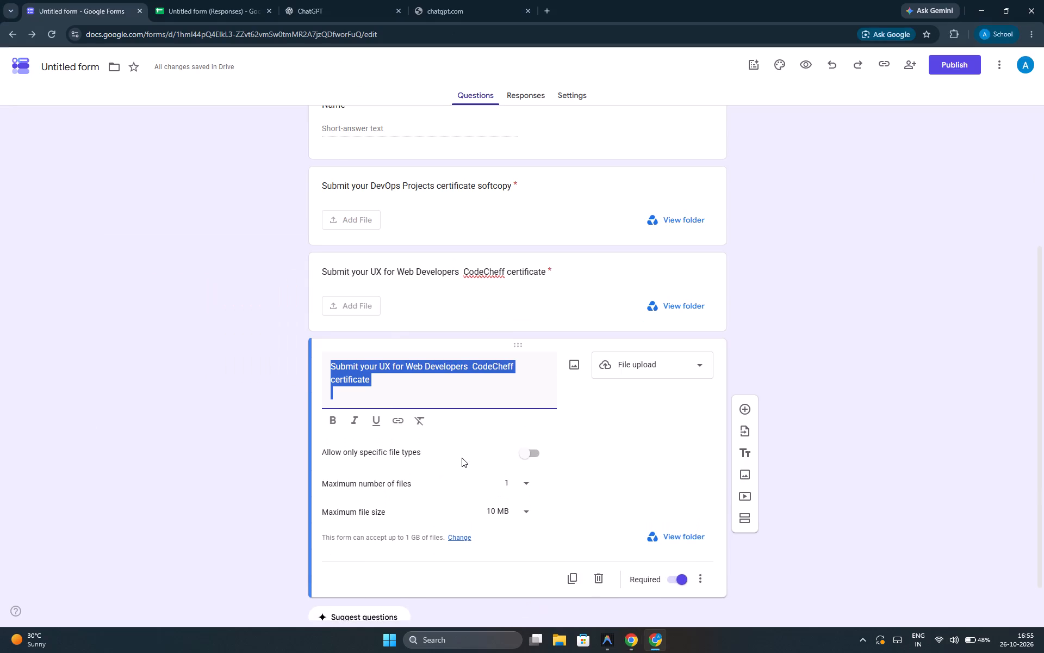
{"action": "key", "text": "ctrl+a"}
{"action": "key", "text": "BackSpace"}
{"action": "key", "text": "ctrl+v"}
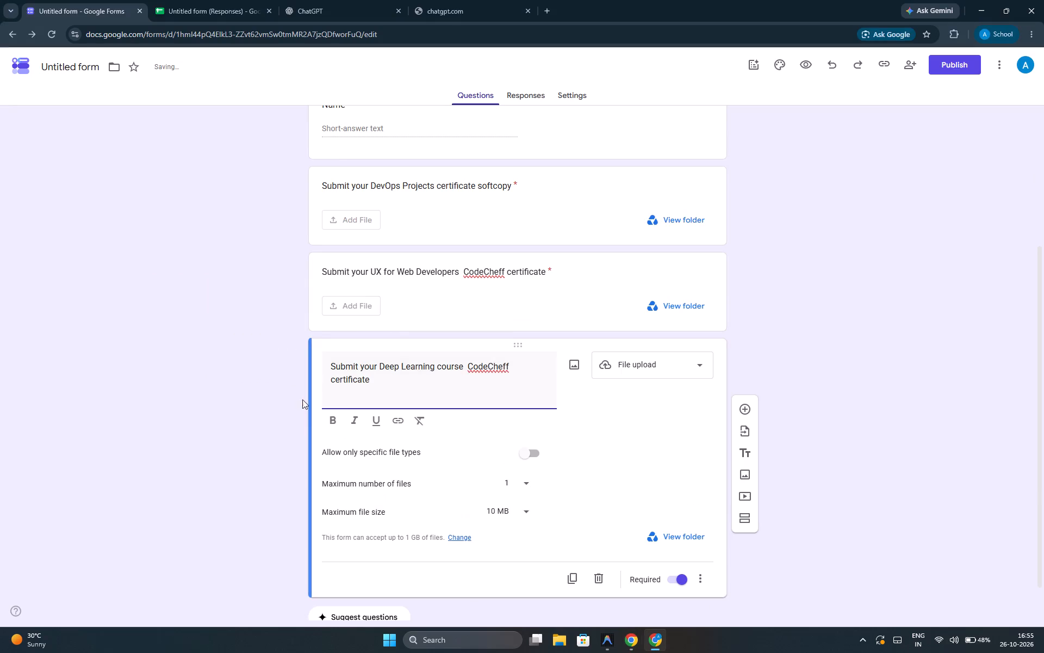
{"action": "left_click", "coordinate": [280, 393]}
Check the end of the reference form and review the recreated form's questions against it.
{"action": "key", "text": "alt+Tab"}
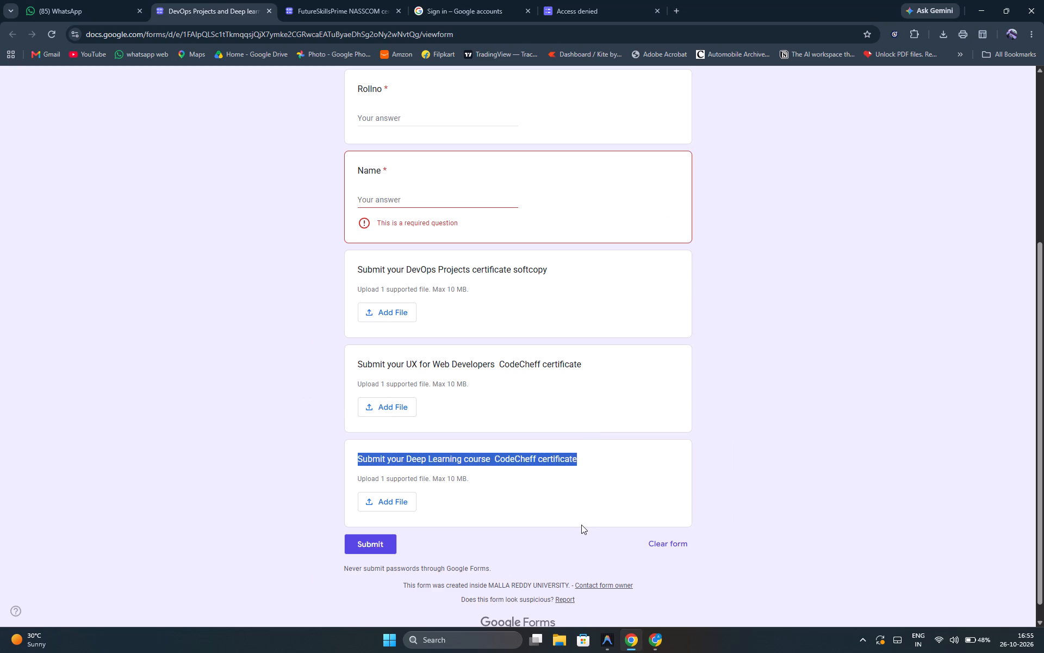
{"action": "left_click", "coordinate": [581, 525]}
{"action": "key", "text": "alt+Tab"}
{"action": "scroll", "coordinate": [655, 528], "scroll_direction": "down", "scroll_amount": 1}
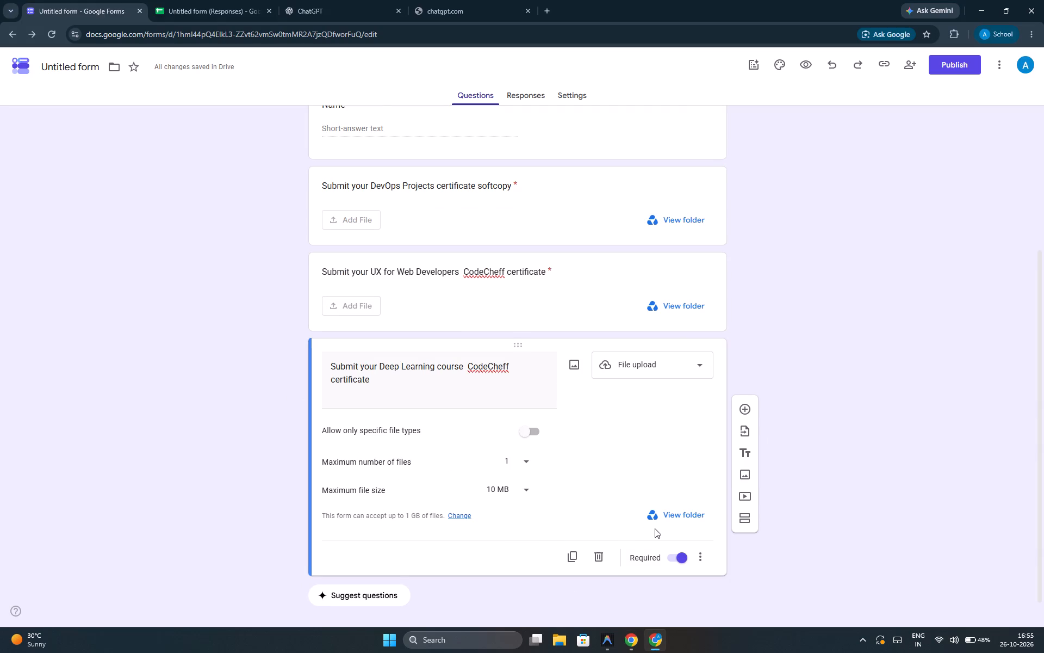
{"action": "scroll", "coordinate": [655, 528], "scroll_direction": "down", "scroll_amount": 2}
{"action": "scroll", "coordinate": [604, 380], "scroll_direction": "up", "scroll_amount": 1}
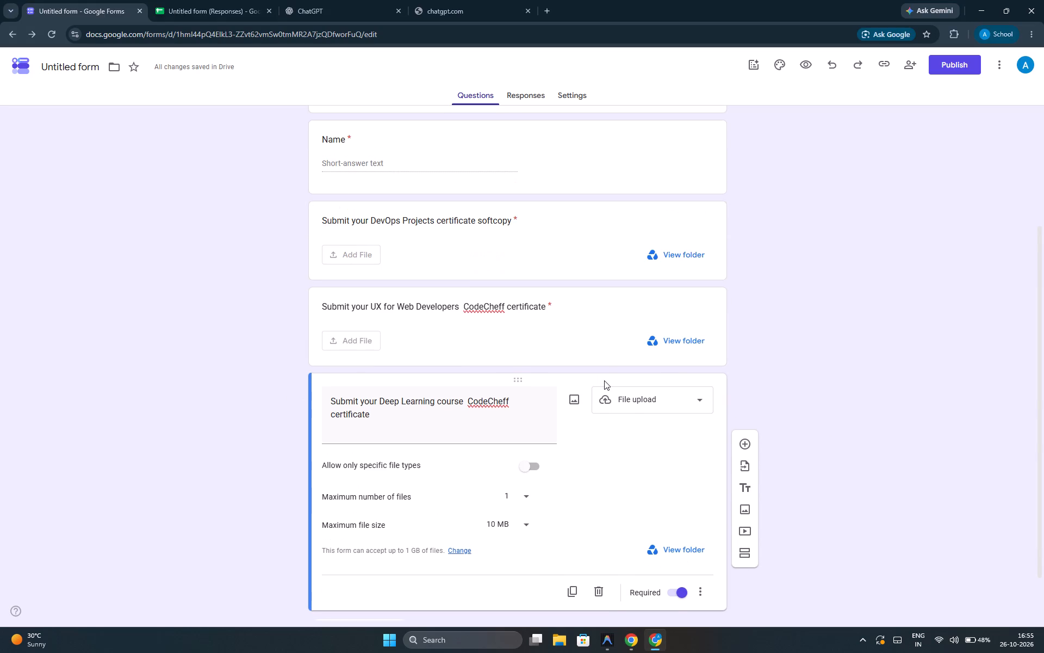
{"action": "scroll", "coordinate": [604, 380], "scroll_direction": "up", "scroll_amount": 1}
{"action": "left_click", "coordinate": [821, 344]}
{"action": "left_click", "coordinate": [781, 324]}
{"action": "scroll", "coordinate": [735, 313], "scroll_direction": "up", "scroll_amount": 3}
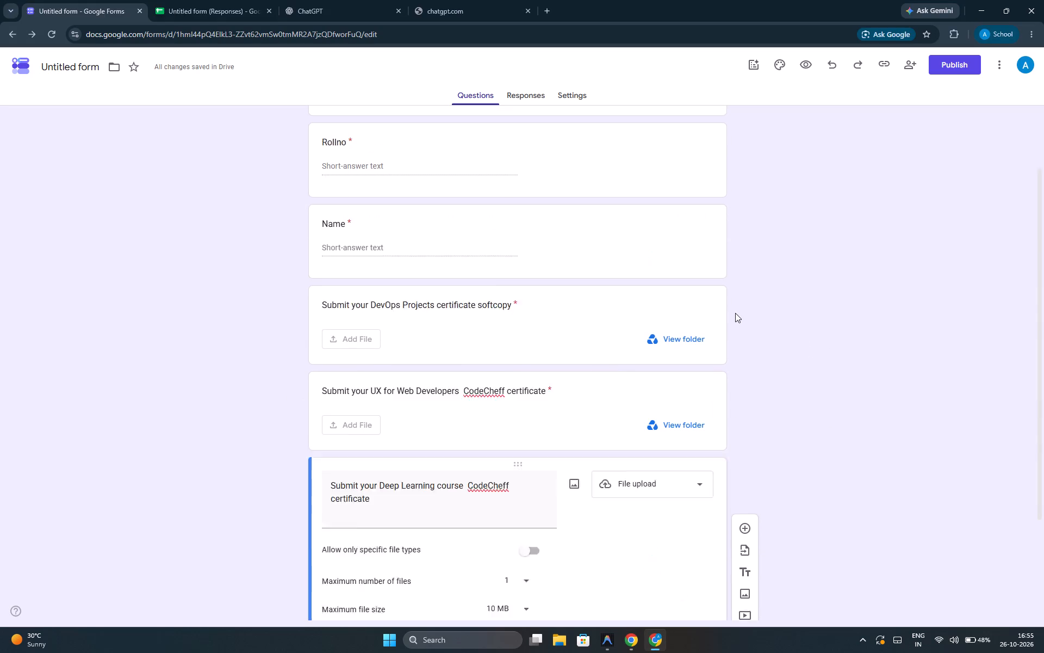
Compare the recreated form's title, Rollno, Name and three certificate upload questions with the reference form.
{"action": "scroll", "coordinate": [735, 313], "scroll_direction": "up", "scroll_amount": 2}
{"action": "scroll", "coordinate": [497, 282], "scroll_direction": "down", "scroll_amount": 4}
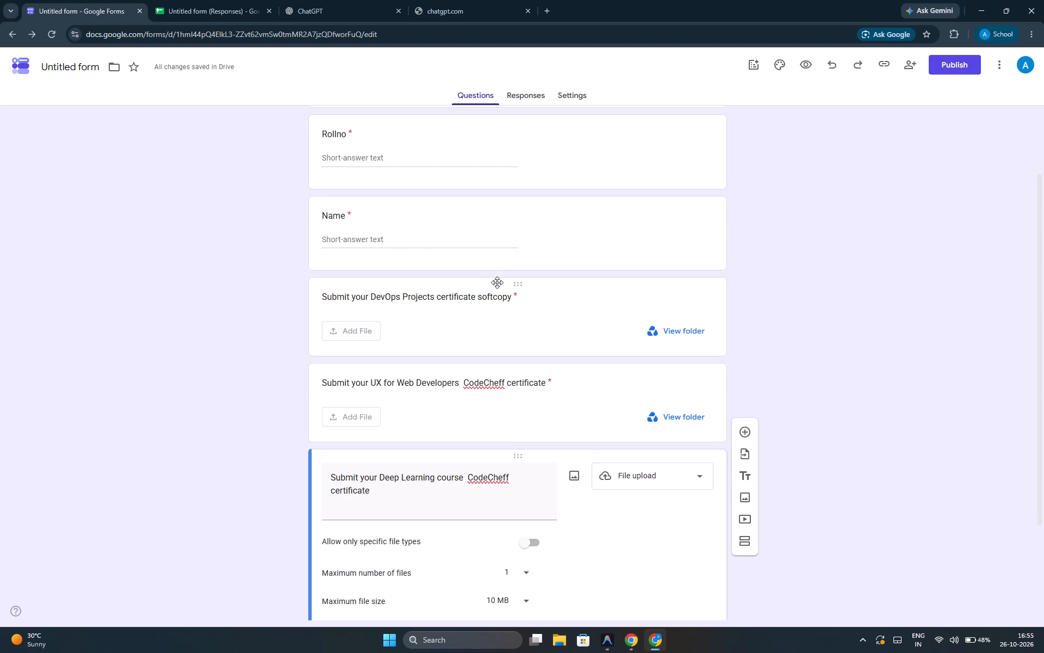
{"action": "scroll", "coordinate": [497, 282], "scroll_direction": "down", "scroll_amount": 4}
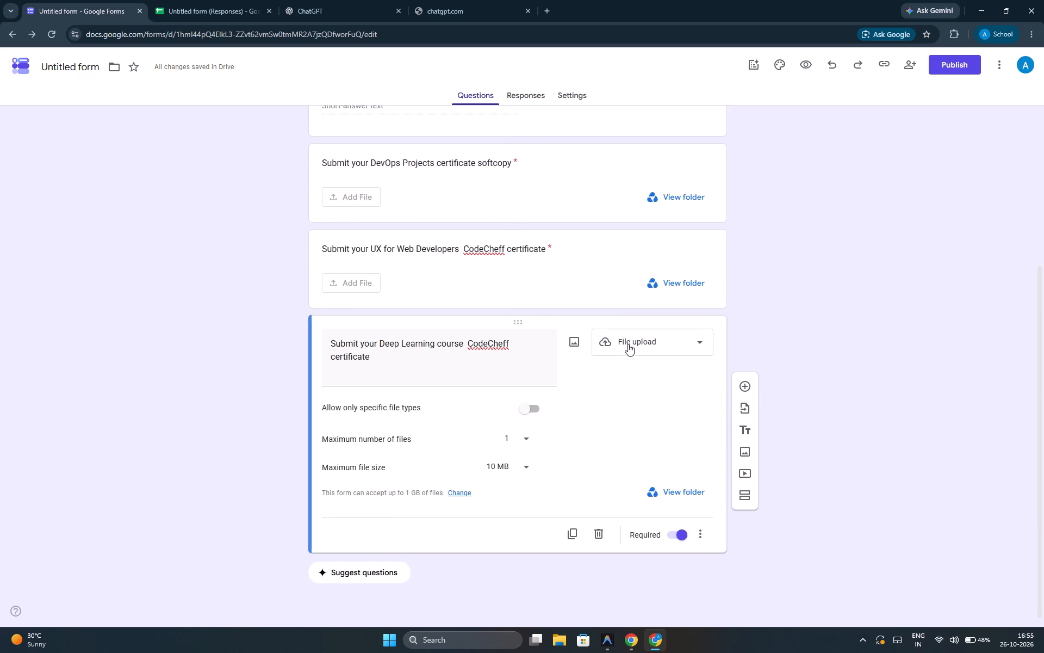
{"action": "left_click", "coordinate": [797, 299]}
{"action": "scroll", "coordinate": [609, 272], "scroll_direction": "up", "scroll_amount": 3}
{"action": "scroll", "coordinate": [546, 272], "scroll_direction": "up", "scroll_amount": 3}
{"action": "key", "text": "alt+Tab"}
{"action": "scroll", "coordinate": [520, 375], "scroll_direction": "down", "scroll_amount": 3}
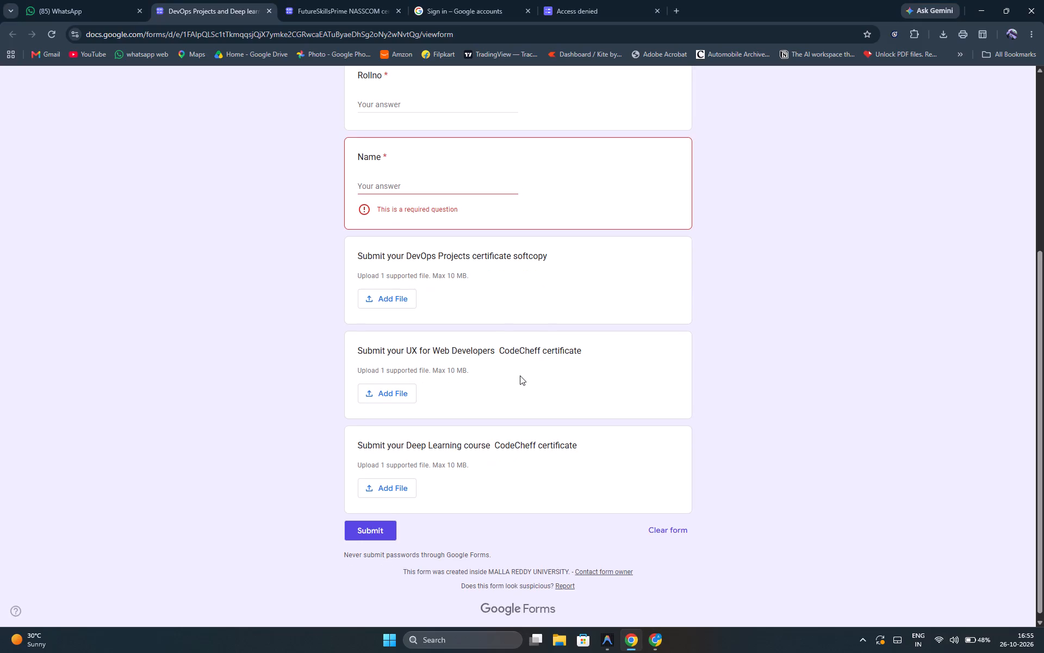
{"action": "scroll", "coordinate": [464, 390], "scroll_direction": "up", "scroll_amount": 5}
{"action": "key", "text": "alt+Tab"}
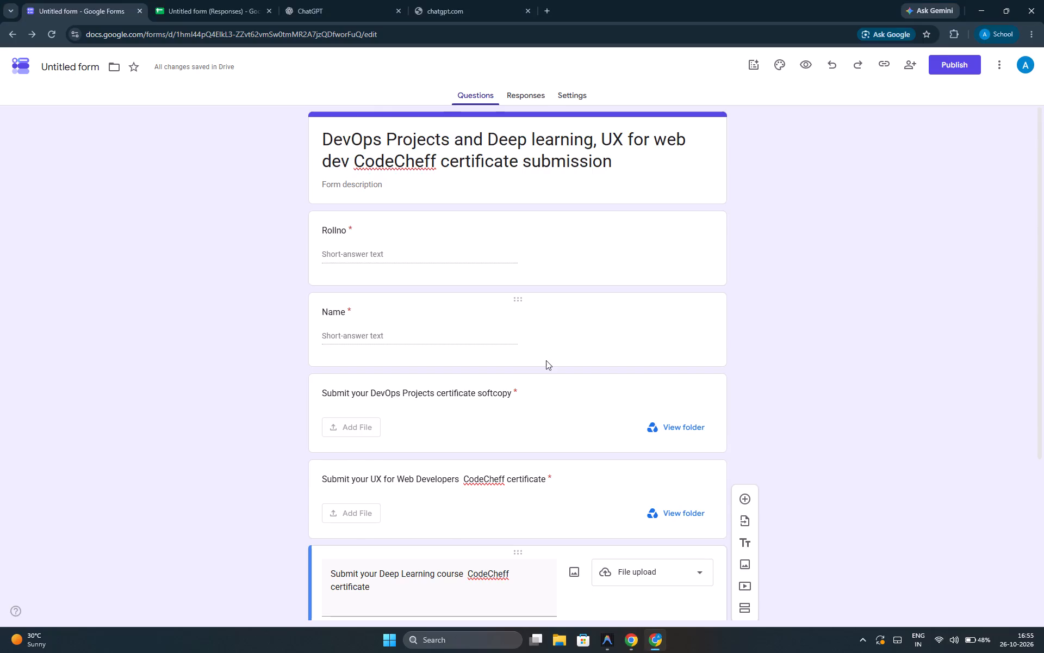
{"action": "key", "text": "alt+Tab"}
{"action": "key", "text": "alt+Tab"}
{"action": "scroll", "coordinate": [504, 316], "scroll_direction": "up", "scroll_amount": 2}
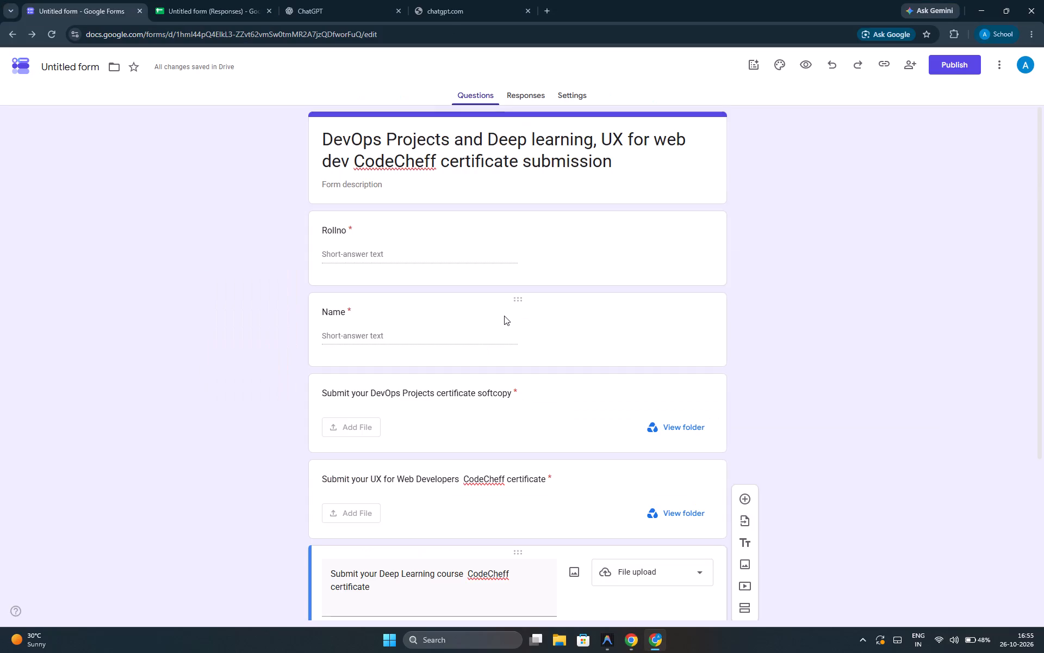
Publish the DevOps Projects and CodeCheff certificate form with responders set to anyone with the link.
{"action": "left_click", "coordinate": [962, 57]}
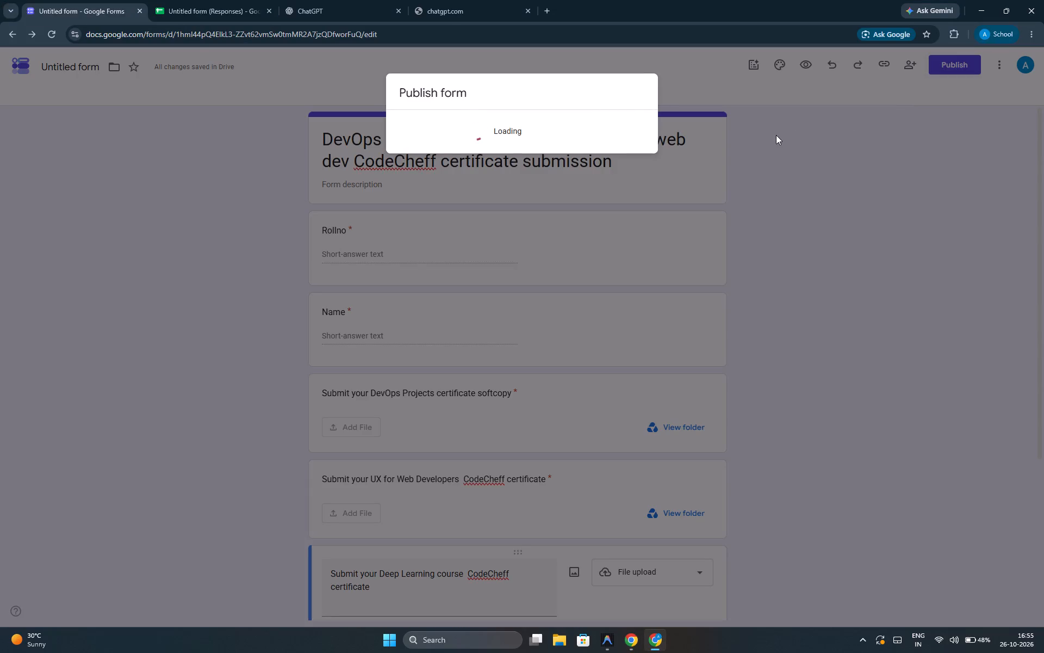
{"action": "left_click", "coordinate": [490, 165]}
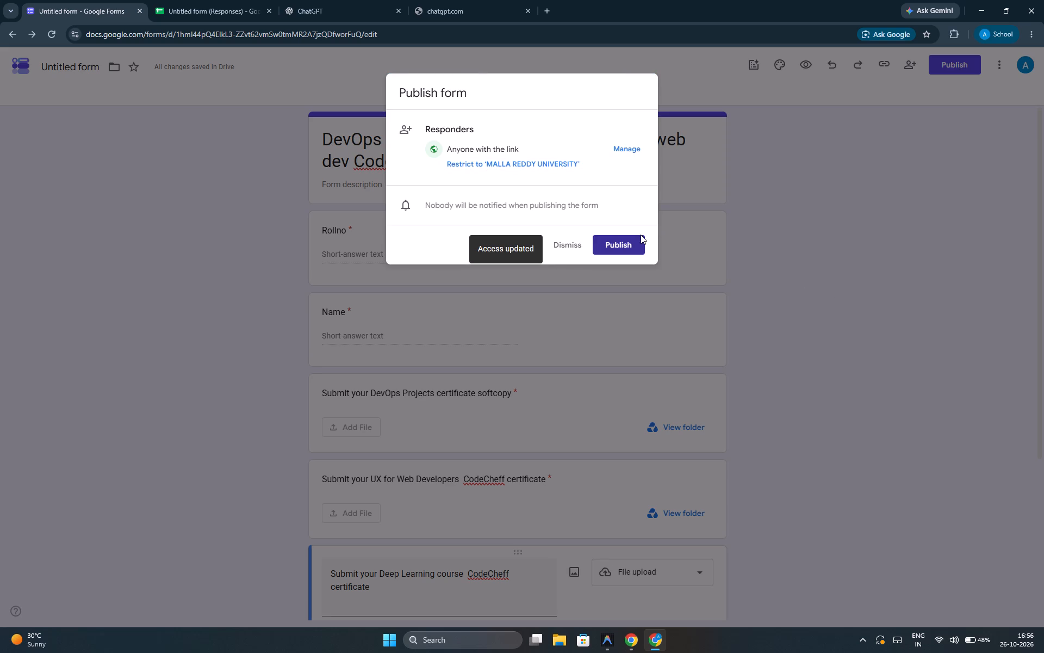
{"action": "left_click", "coordinate": [623, 236]}
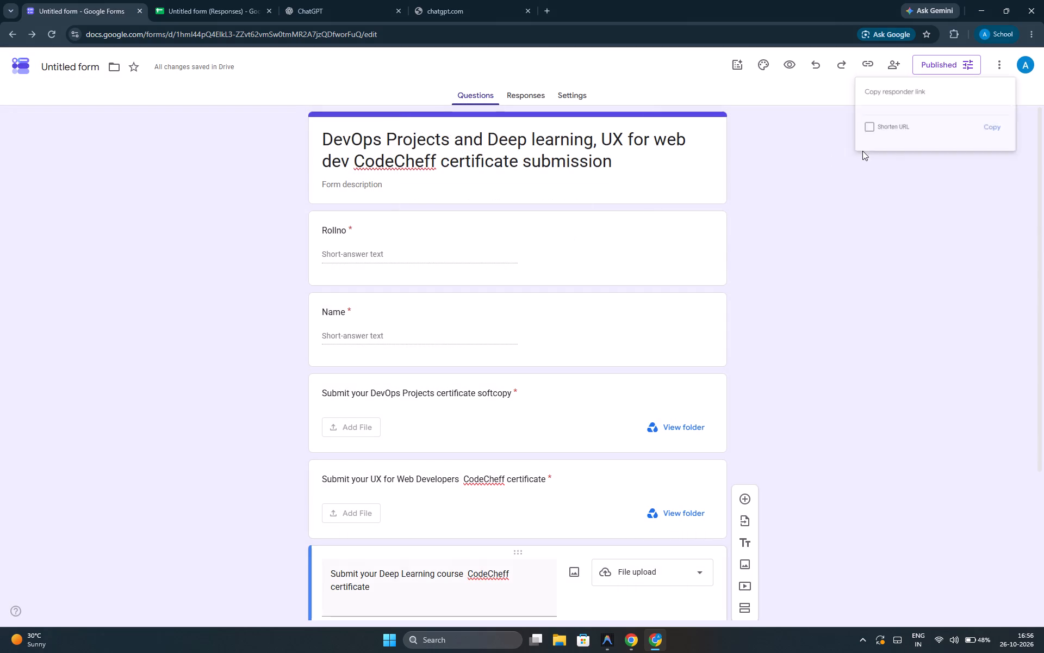
Copy the published form's responder link without shortening the URL.
{"action": "left_click", "coordinate": [1022, 129]}
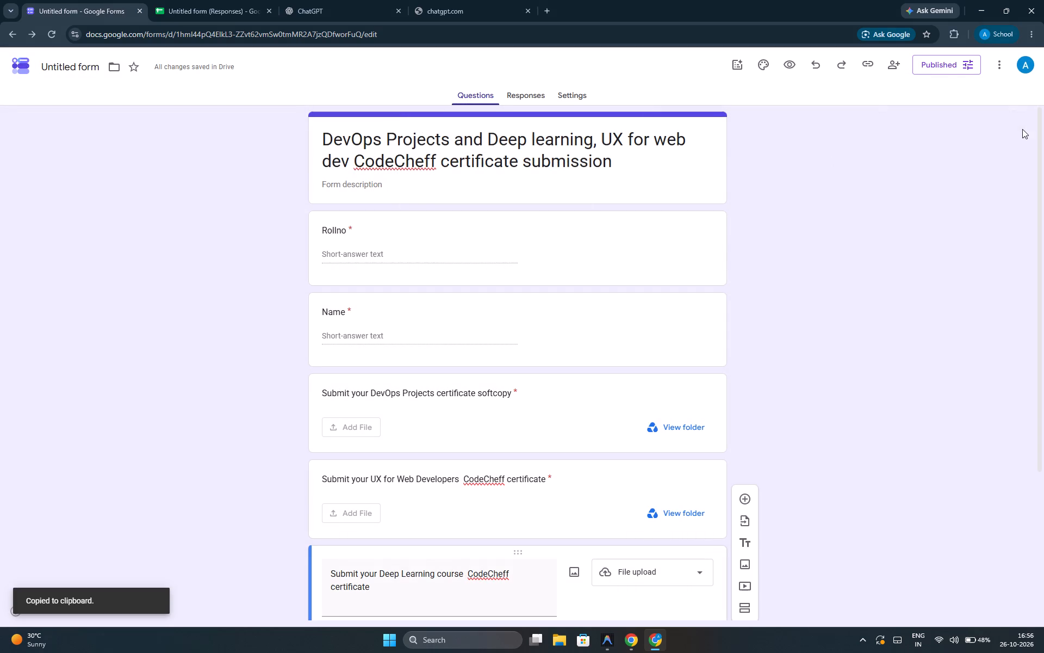
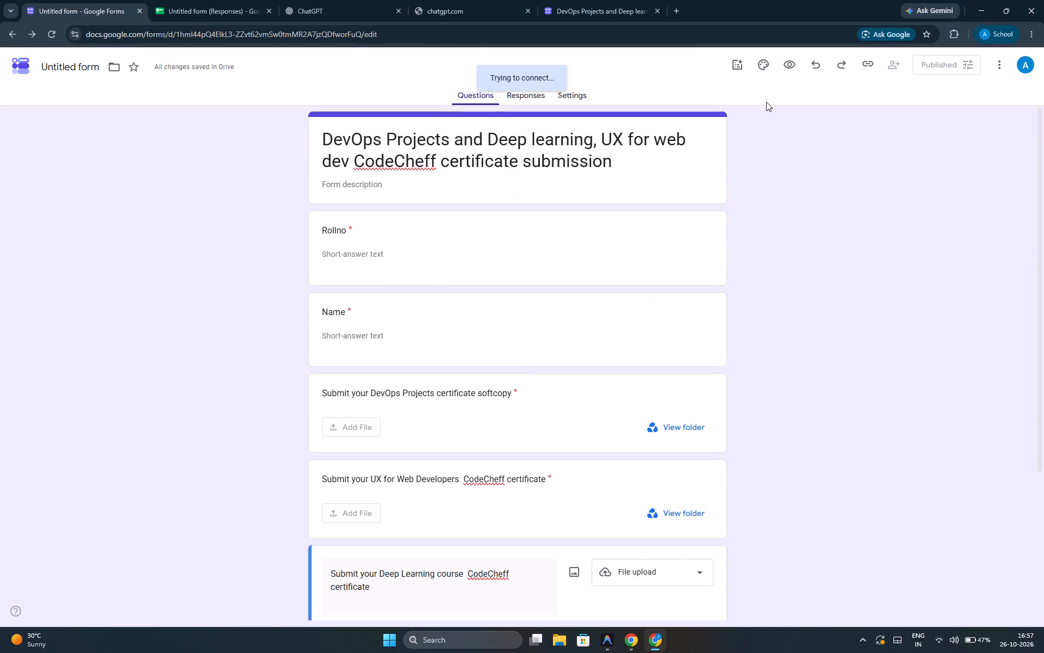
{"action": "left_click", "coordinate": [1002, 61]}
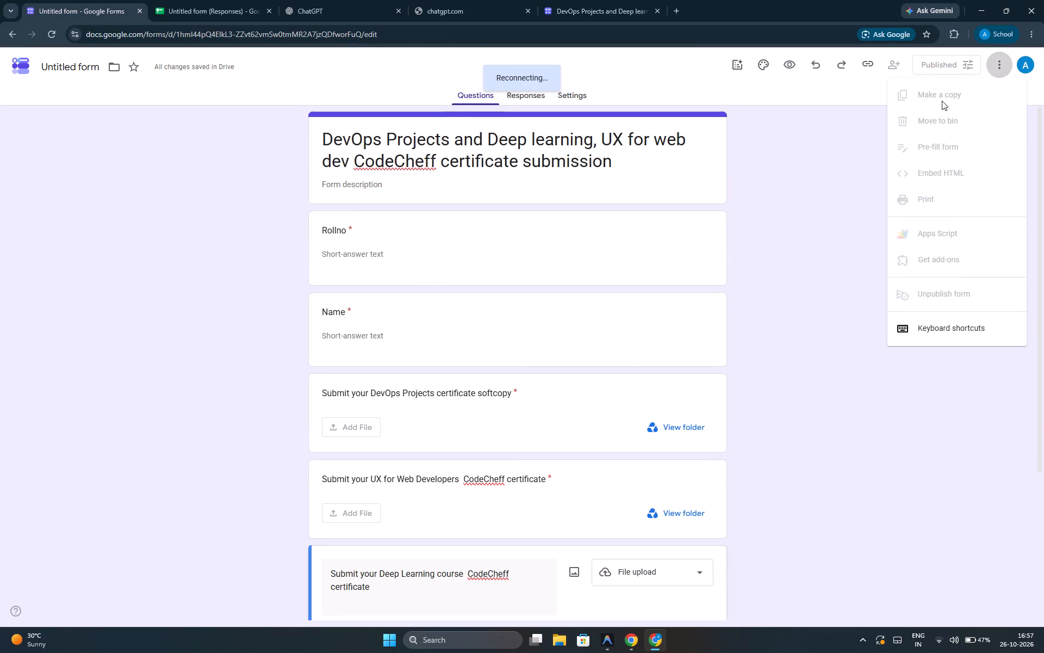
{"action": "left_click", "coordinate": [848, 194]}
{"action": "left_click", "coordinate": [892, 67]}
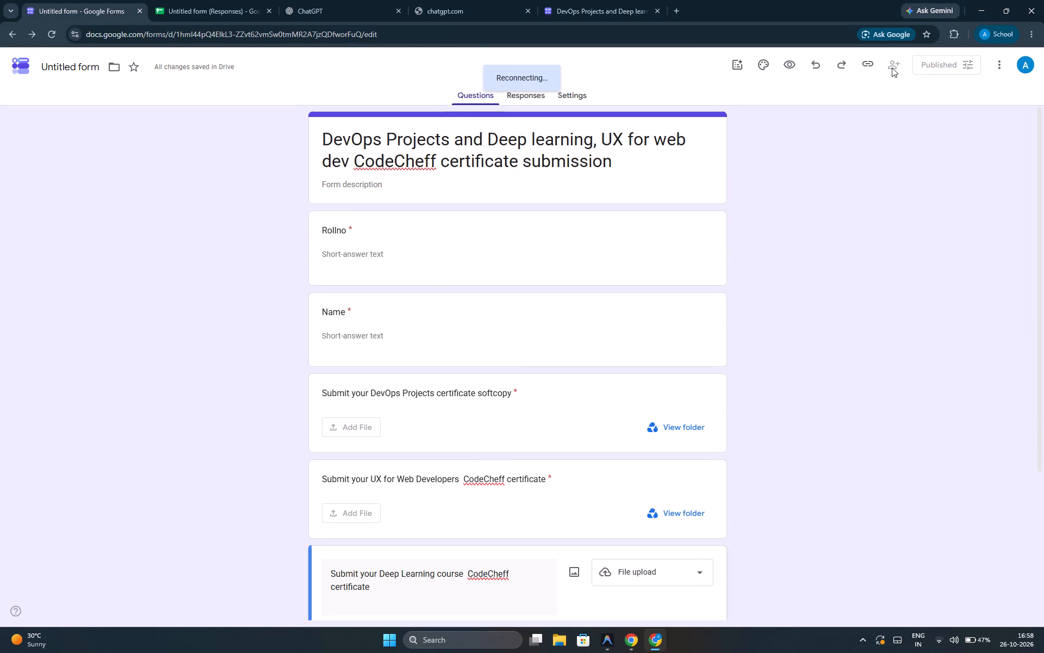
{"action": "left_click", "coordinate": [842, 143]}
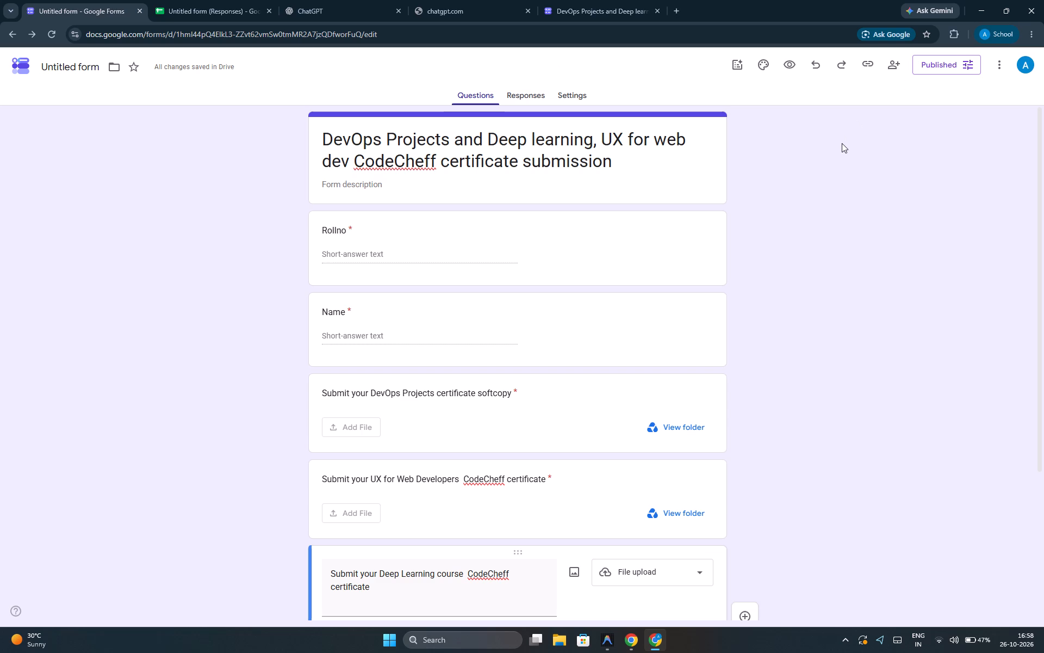